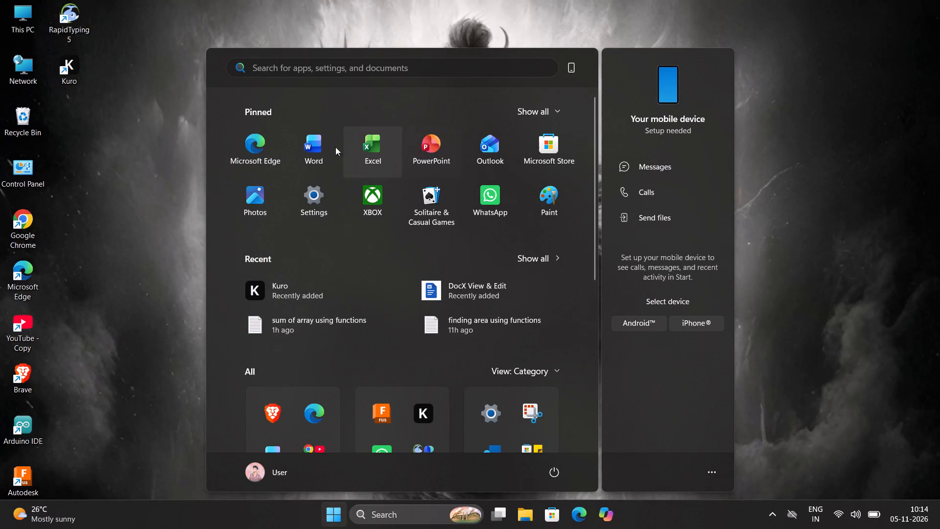
# Launch Word and create a new blank document.
pyautogui.doubleClick(316, 145)
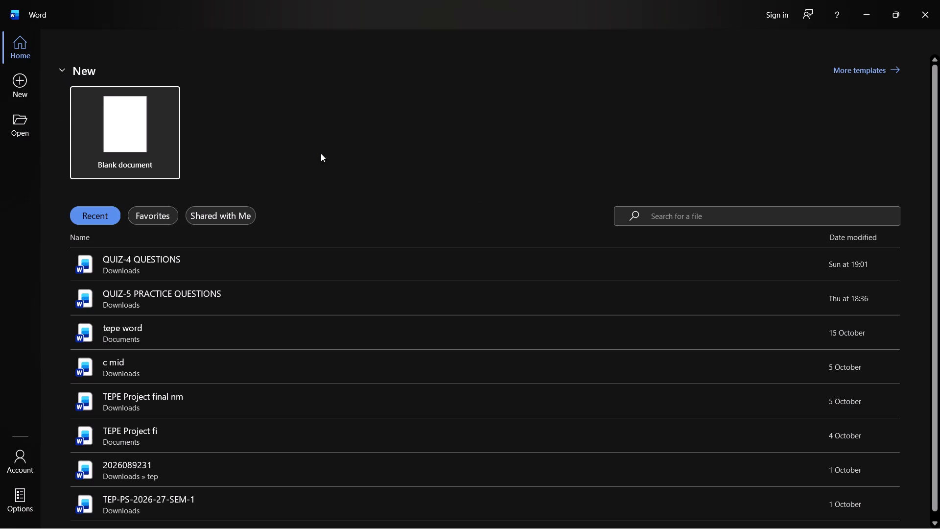
pyautogui.doubleClick(124, 137)
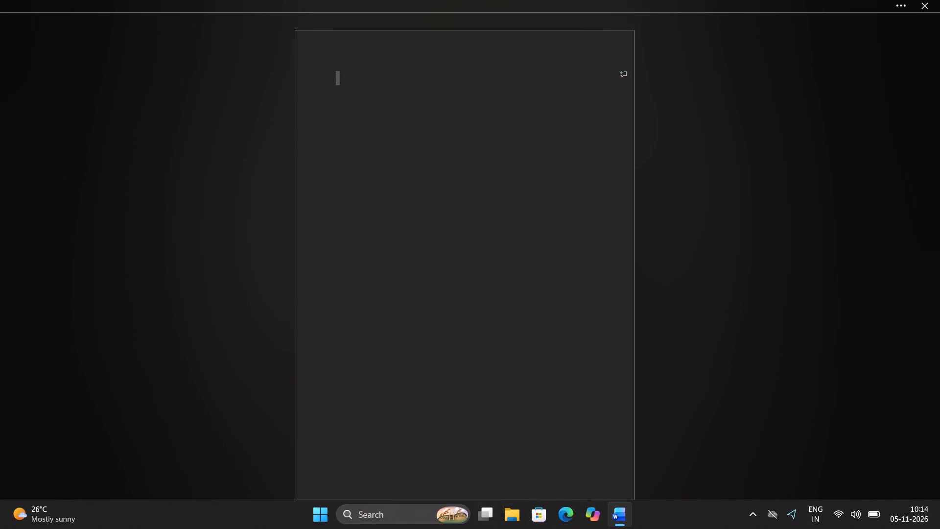
# Bring up the Windows Start view with the pinned apps.
pyautogui.click(313, 518)
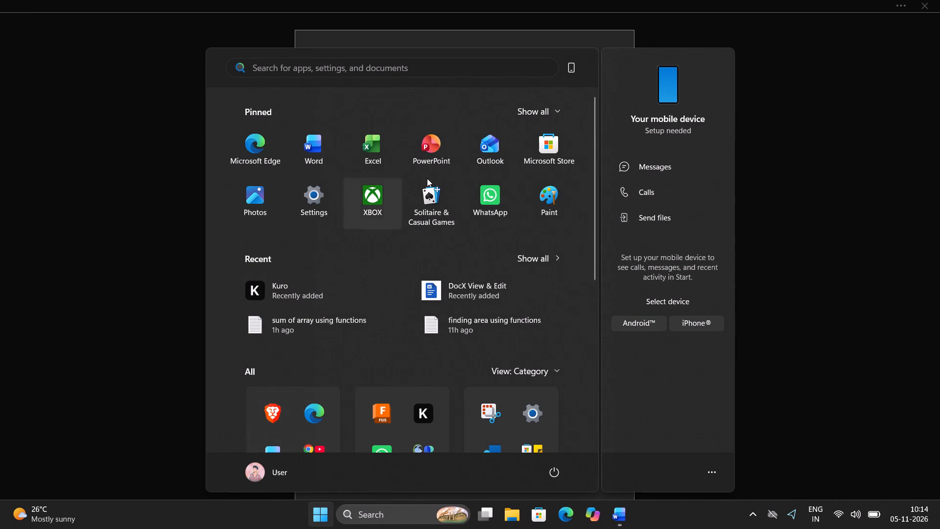
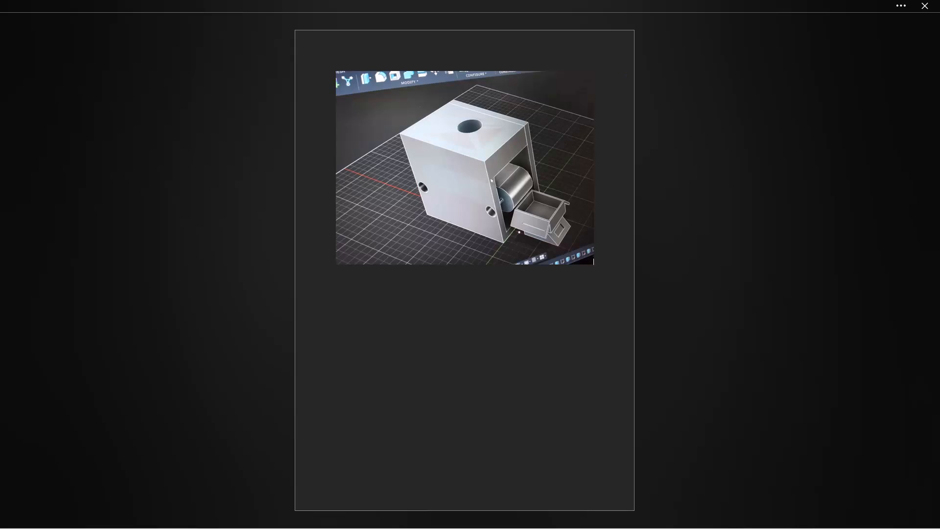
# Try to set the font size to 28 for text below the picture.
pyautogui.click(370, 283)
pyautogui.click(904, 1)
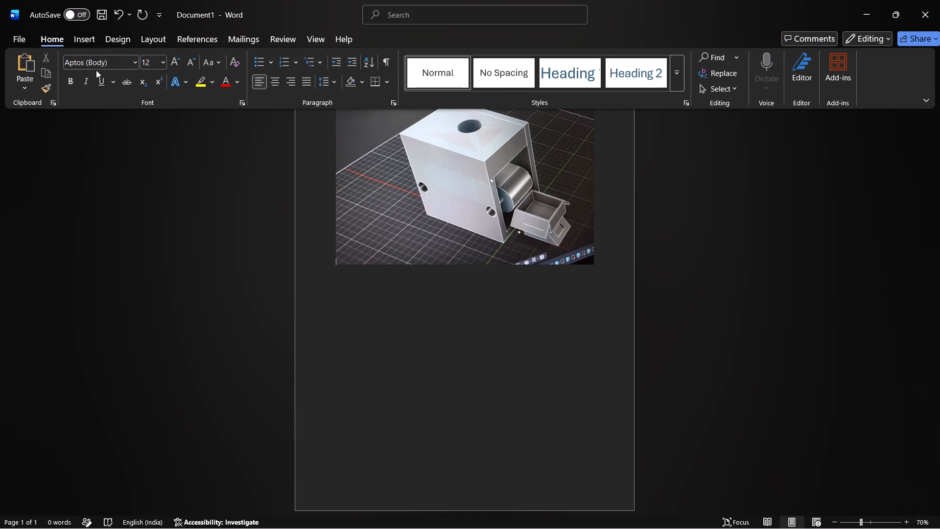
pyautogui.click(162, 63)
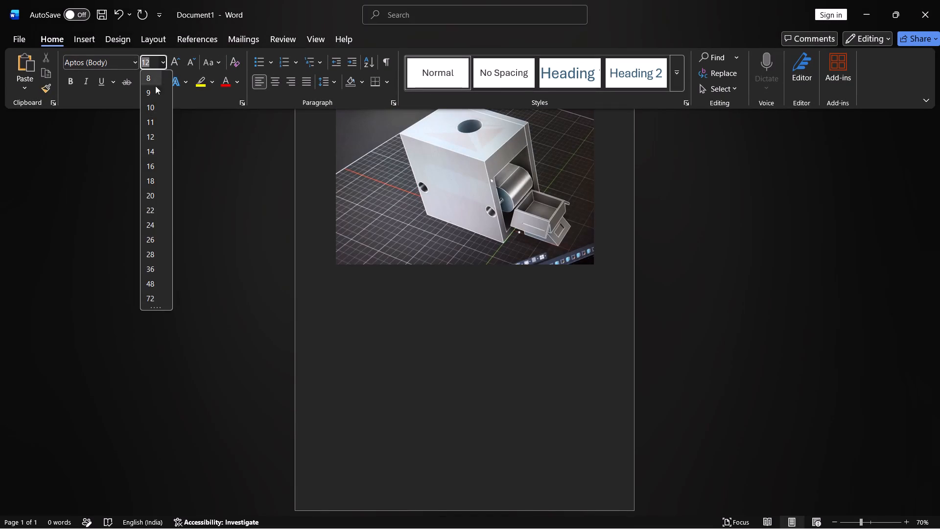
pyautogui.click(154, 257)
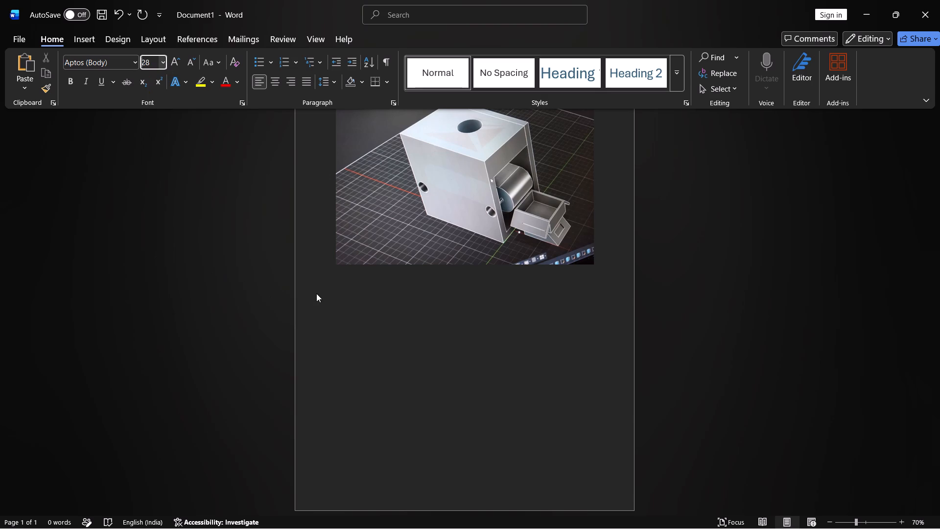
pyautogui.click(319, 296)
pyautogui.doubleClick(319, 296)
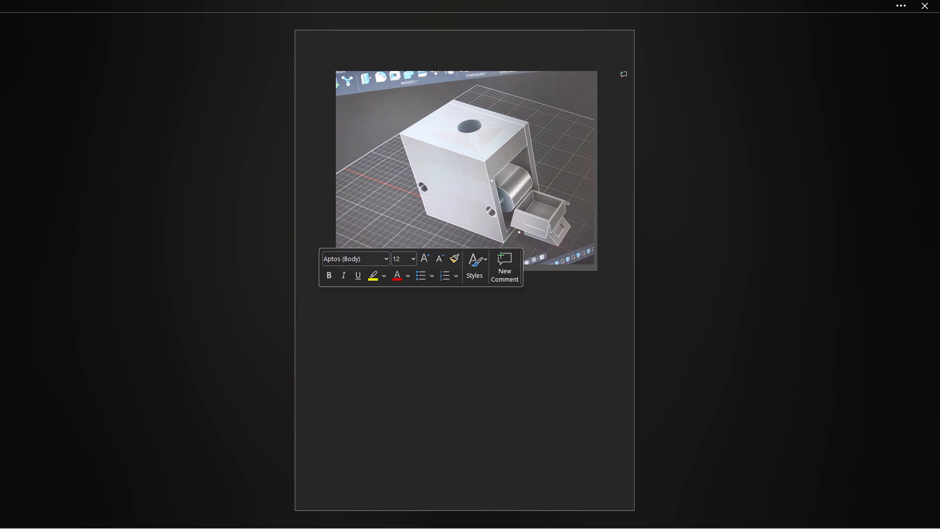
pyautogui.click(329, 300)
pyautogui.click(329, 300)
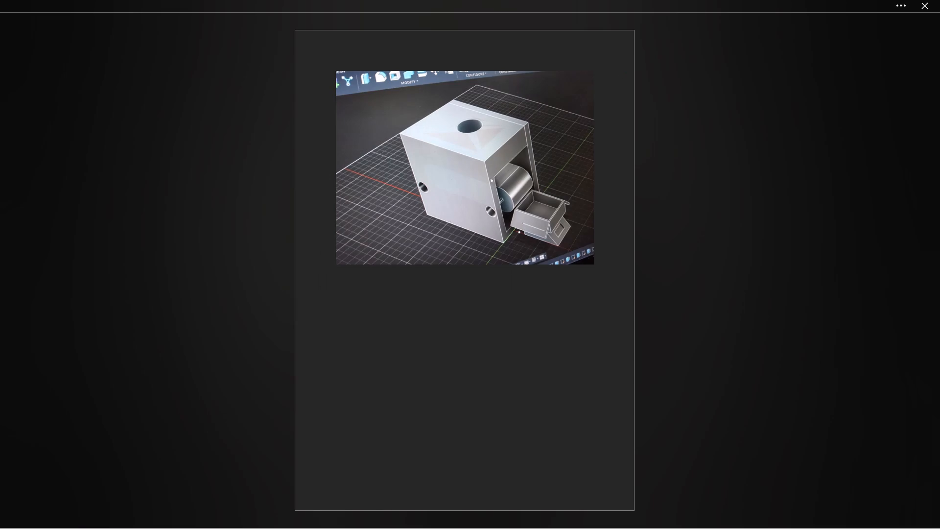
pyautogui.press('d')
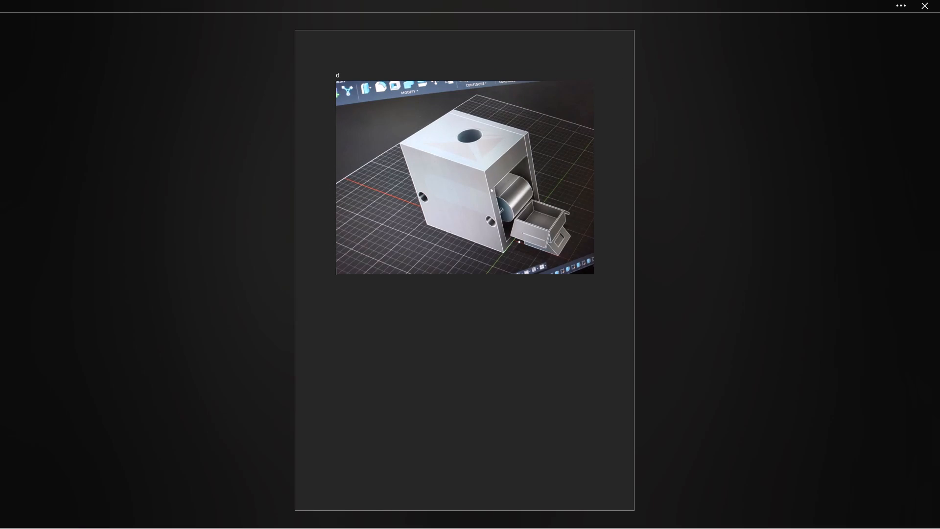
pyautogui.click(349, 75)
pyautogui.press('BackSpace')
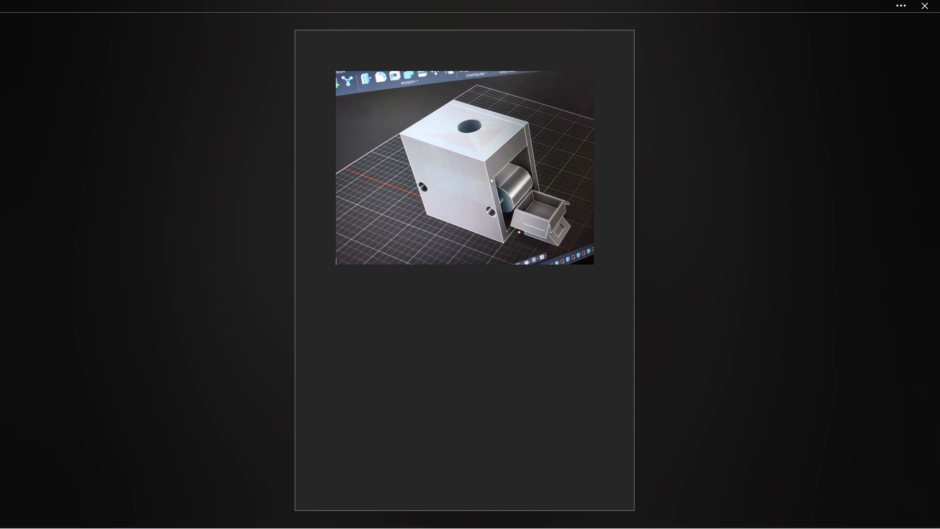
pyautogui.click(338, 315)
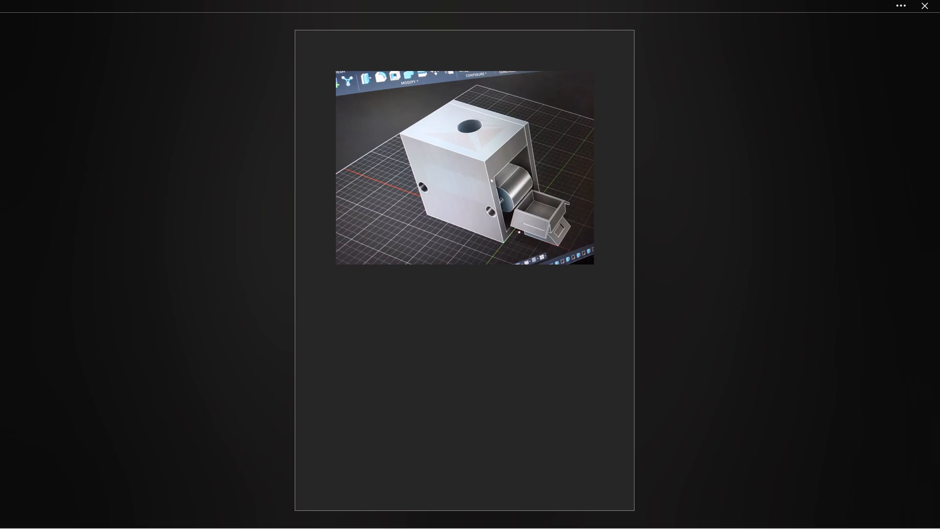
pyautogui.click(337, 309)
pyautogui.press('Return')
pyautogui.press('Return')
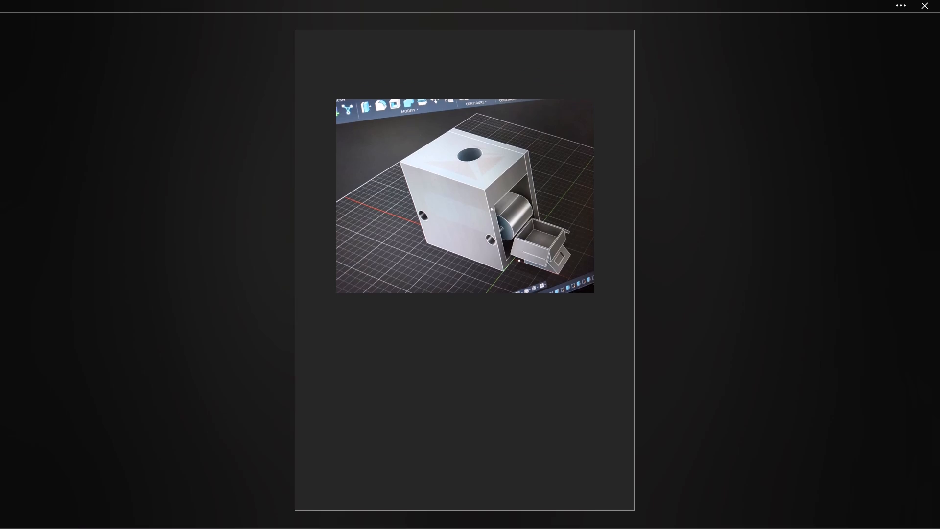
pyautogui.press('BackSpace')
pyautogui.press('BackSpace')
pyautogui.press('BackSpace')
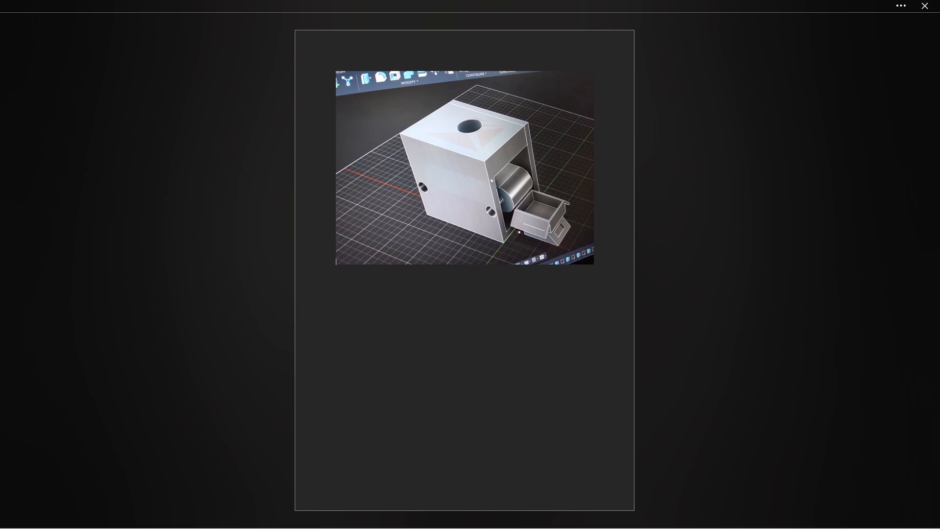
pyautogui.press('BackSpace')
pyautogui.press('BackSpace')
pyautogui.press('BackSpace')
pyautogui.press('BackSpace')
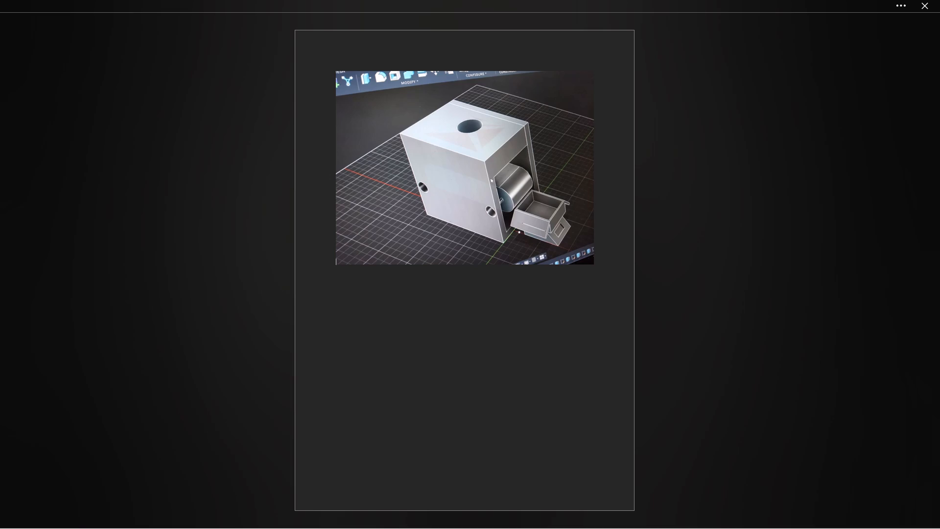
# Place the insertion point on a new line below the picture and set its font size to 36.
pyautogui.doubleClick(339, 298)
pyautogui.click(339, 298)
pyautogui.click(339, 298)
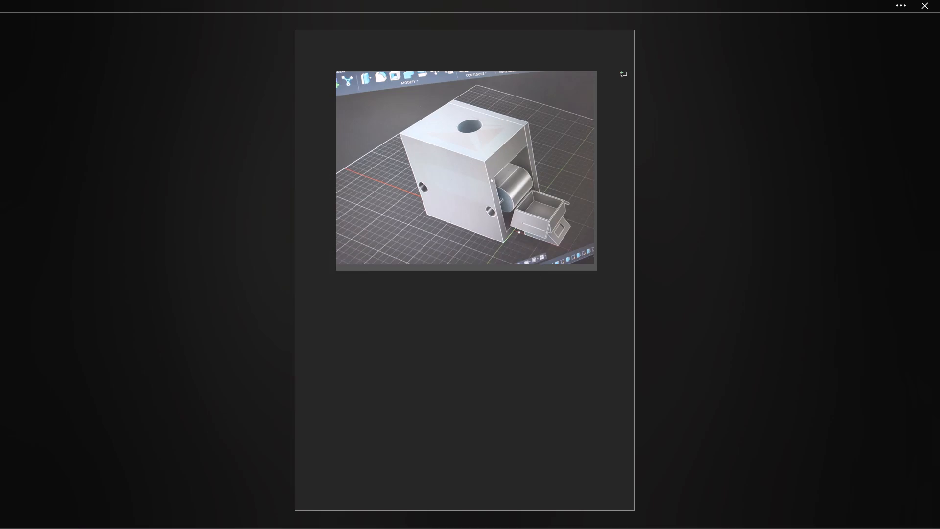
pyautogui.doubleClick(339, 298)
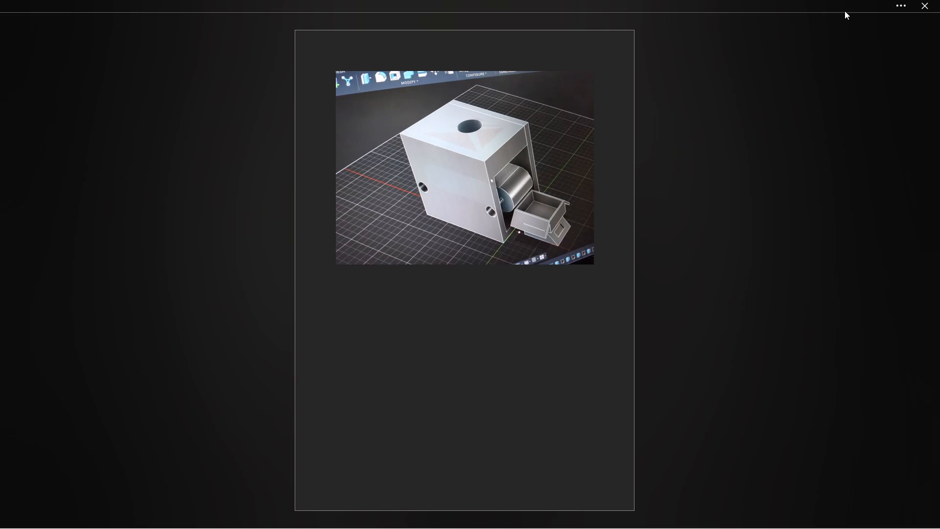
pyautogui.click(894, 4)
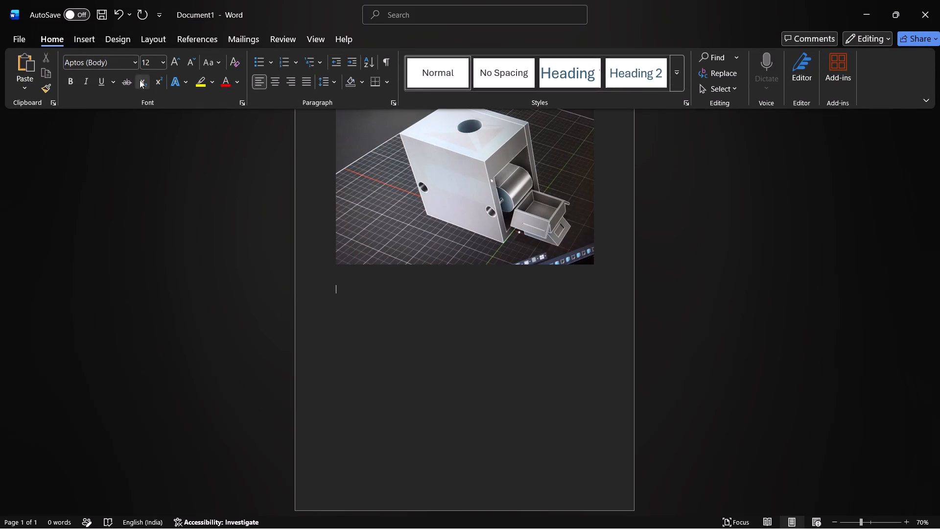
pyautogui.click(164, 65)
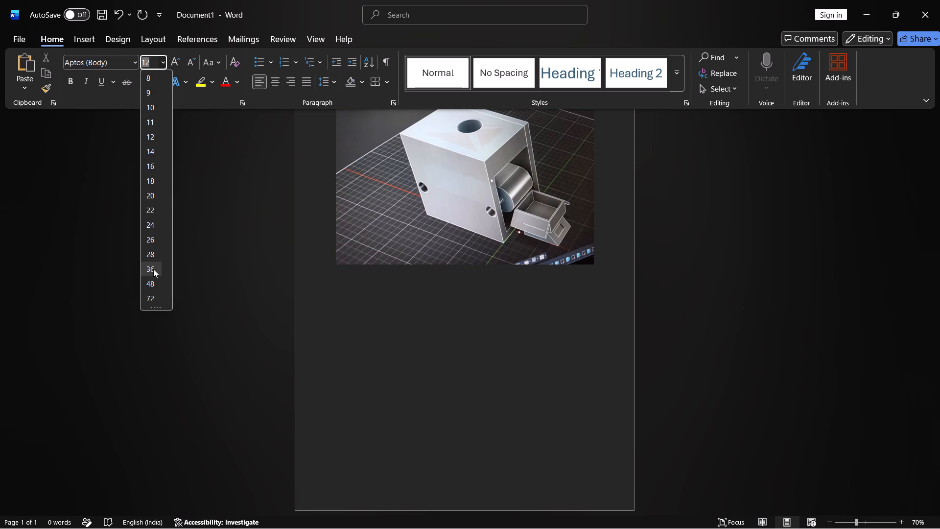
pyautogui.click(153, 269)
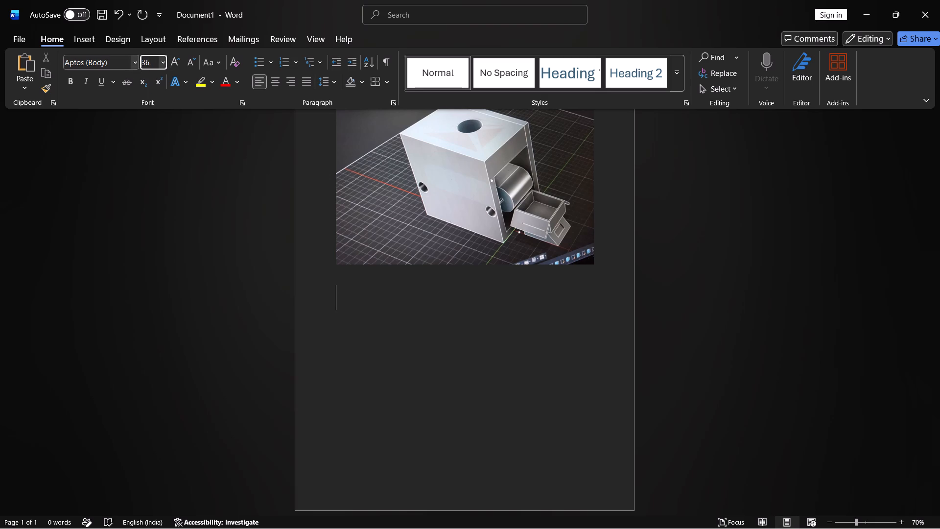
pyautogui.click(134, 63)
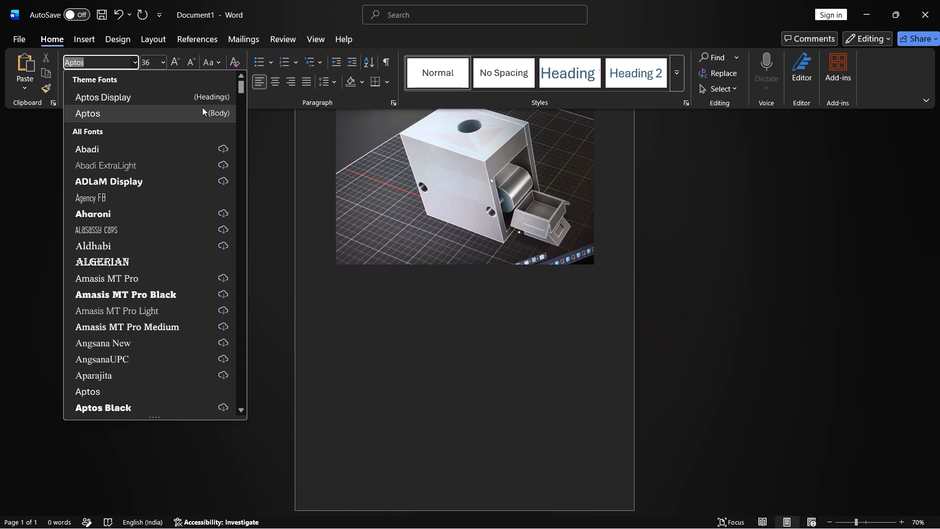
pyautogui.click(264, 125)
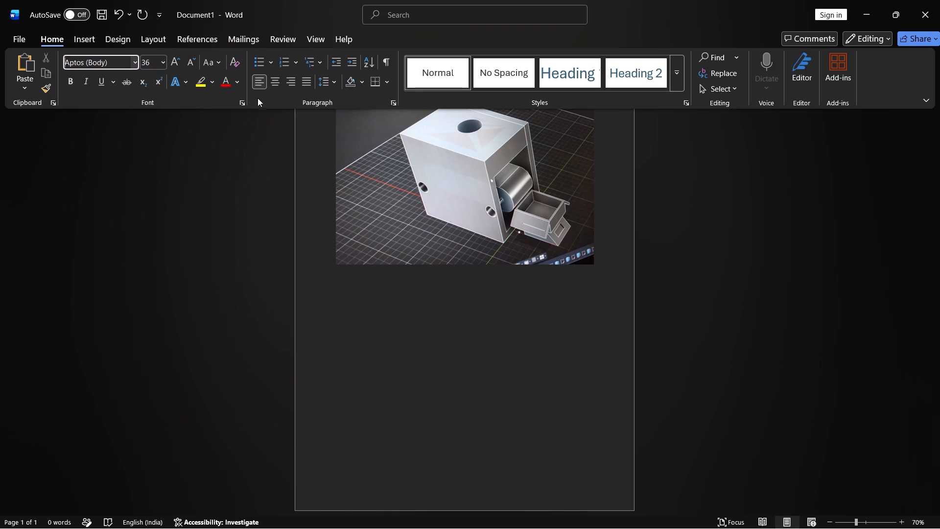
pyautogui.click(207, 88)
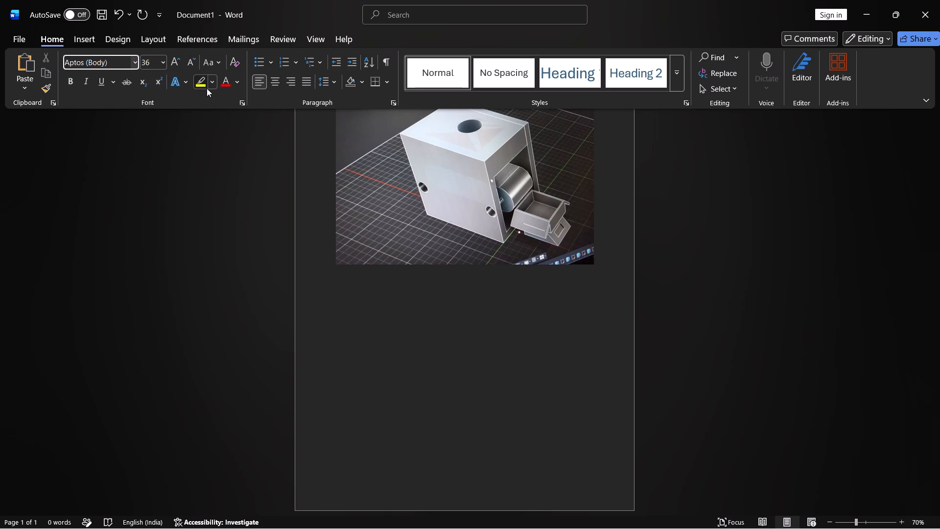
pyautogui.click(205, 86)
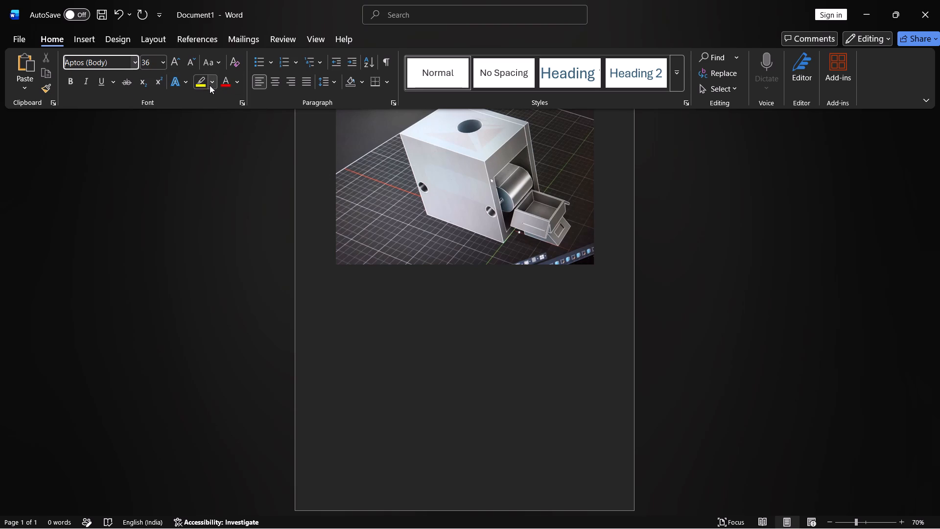
# Set the text highlight colour to red.
pyautogui.click(210, 85)
pyautogui.click(205, 138)
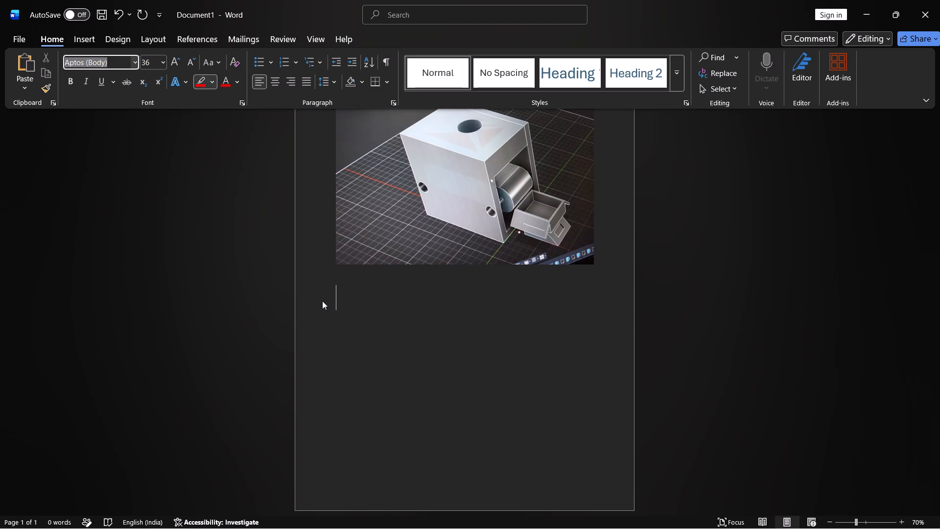
# Enter the heading text "Design 1" on the line below the picture.
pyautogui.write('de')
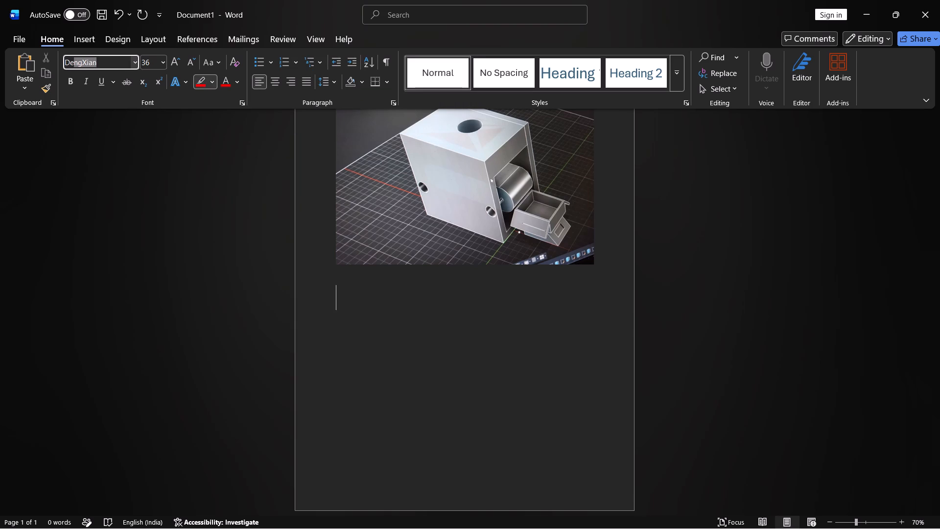
pyautogui.click(345, 299)
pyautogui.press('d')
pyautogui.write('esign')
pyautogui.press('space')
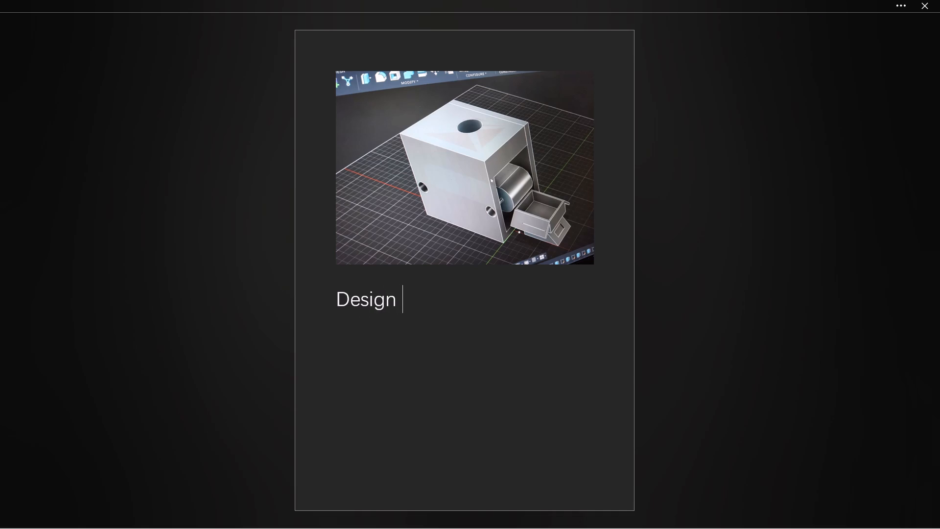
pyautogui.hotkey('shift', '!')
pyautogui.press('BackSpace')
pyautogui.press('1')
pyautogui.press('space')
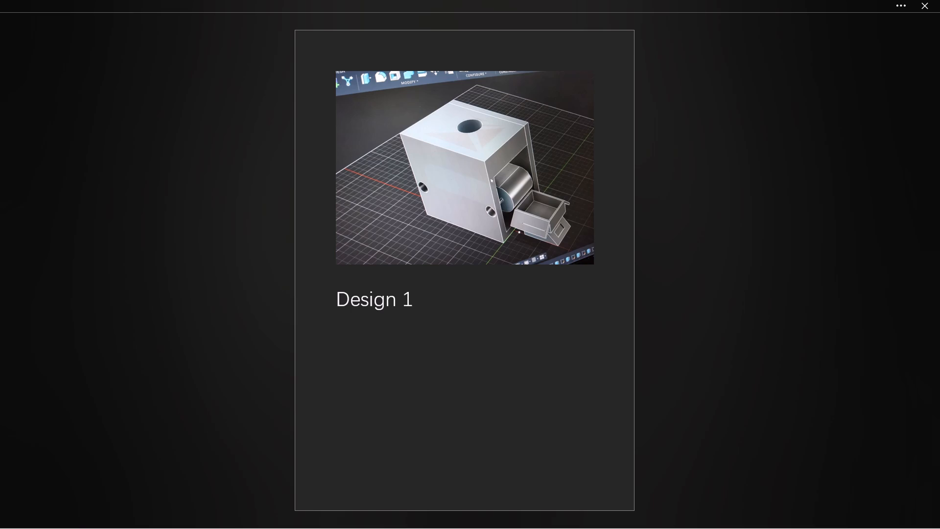
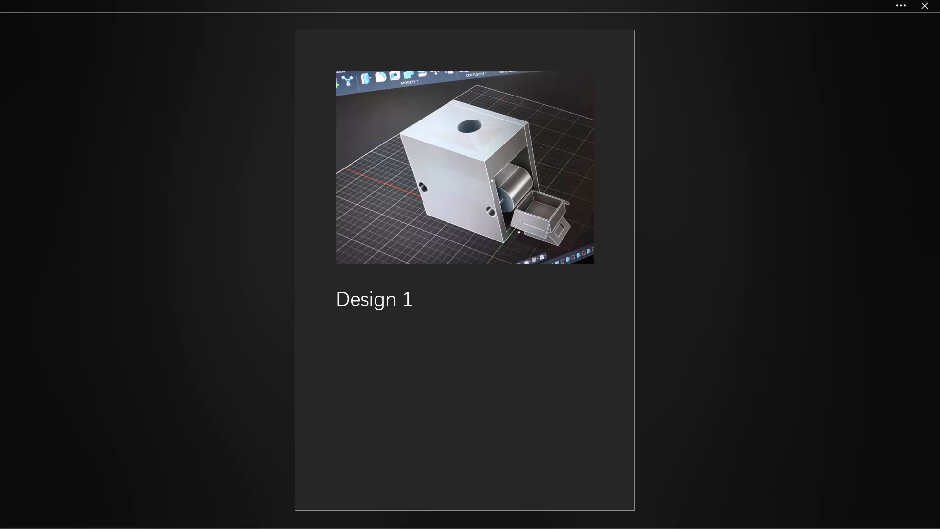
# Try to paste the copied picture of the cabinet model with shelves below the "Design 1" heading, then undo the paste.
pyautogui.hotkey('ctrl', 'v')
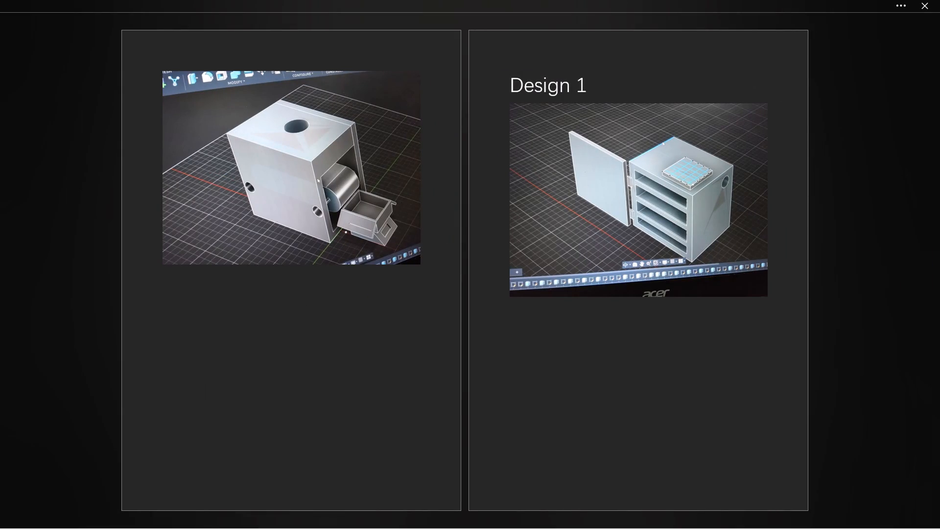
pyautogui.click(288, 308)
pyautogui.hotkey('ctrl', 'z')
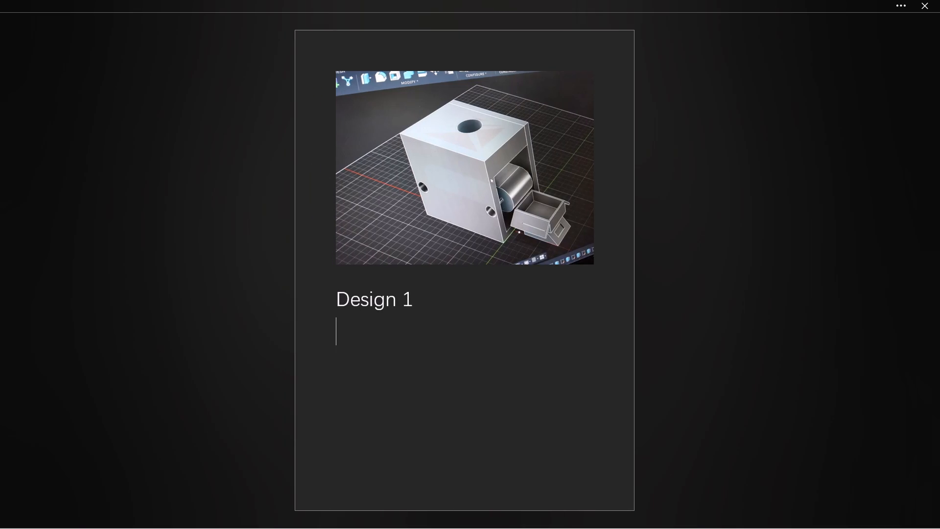
# Insert two page breaks after the "Design 1" caption.
pyautogui.hotkey('ctrl', 'Return')
pyautogui.hotkey('ctrl', 'Return')
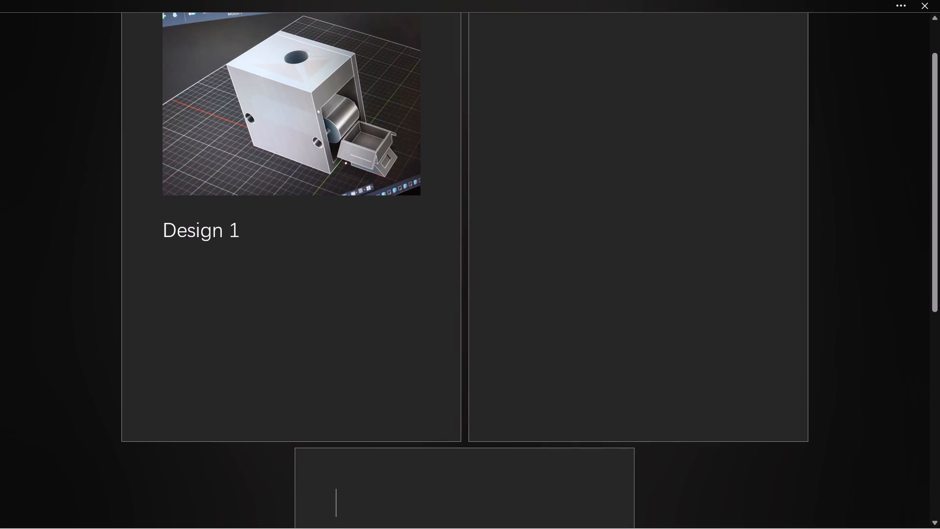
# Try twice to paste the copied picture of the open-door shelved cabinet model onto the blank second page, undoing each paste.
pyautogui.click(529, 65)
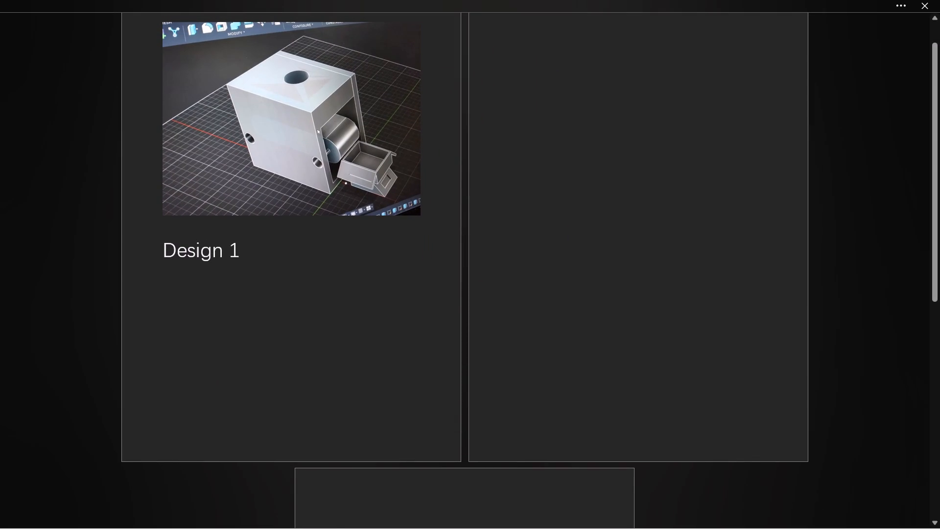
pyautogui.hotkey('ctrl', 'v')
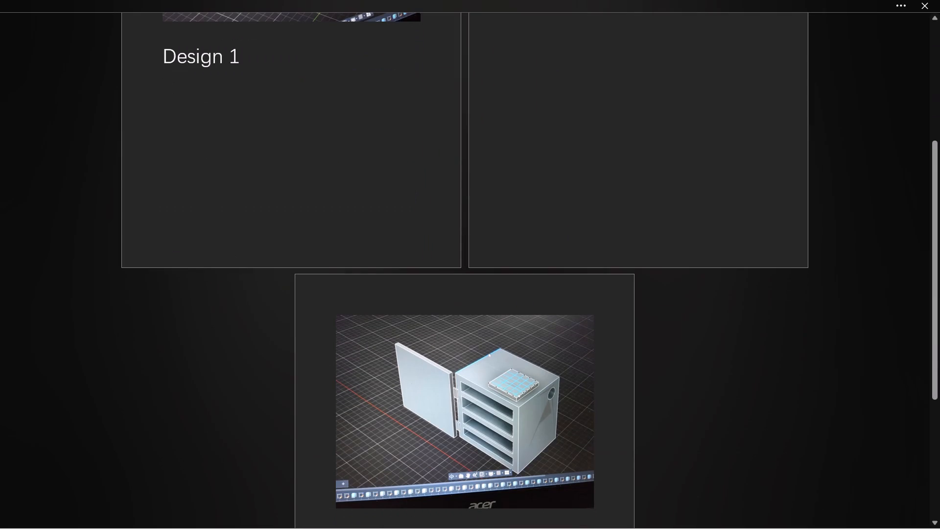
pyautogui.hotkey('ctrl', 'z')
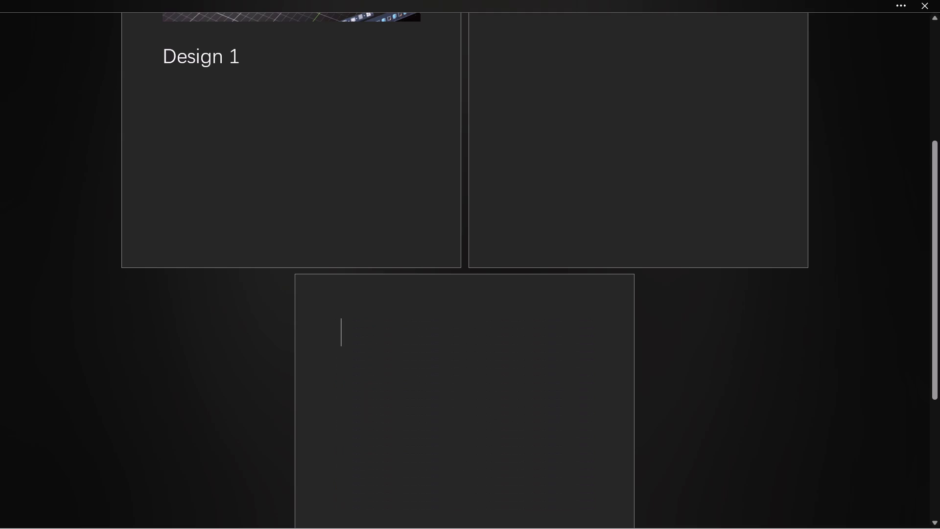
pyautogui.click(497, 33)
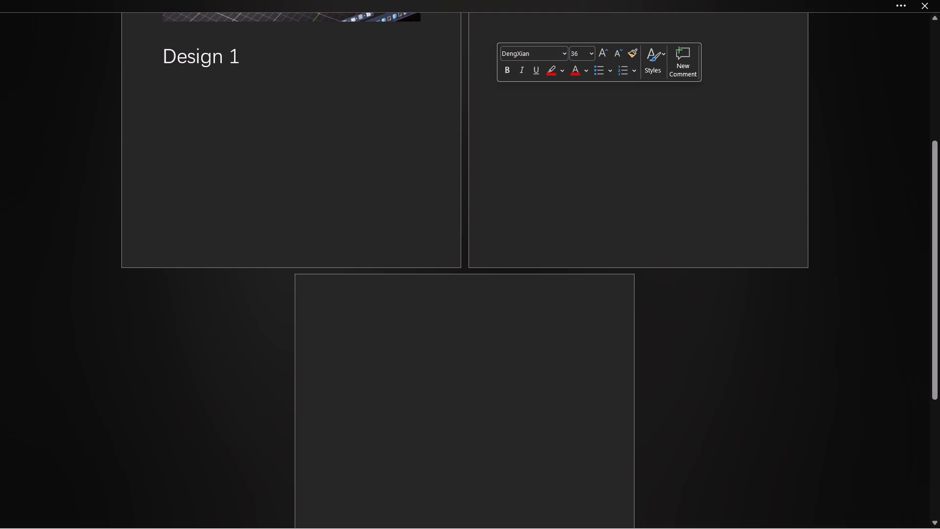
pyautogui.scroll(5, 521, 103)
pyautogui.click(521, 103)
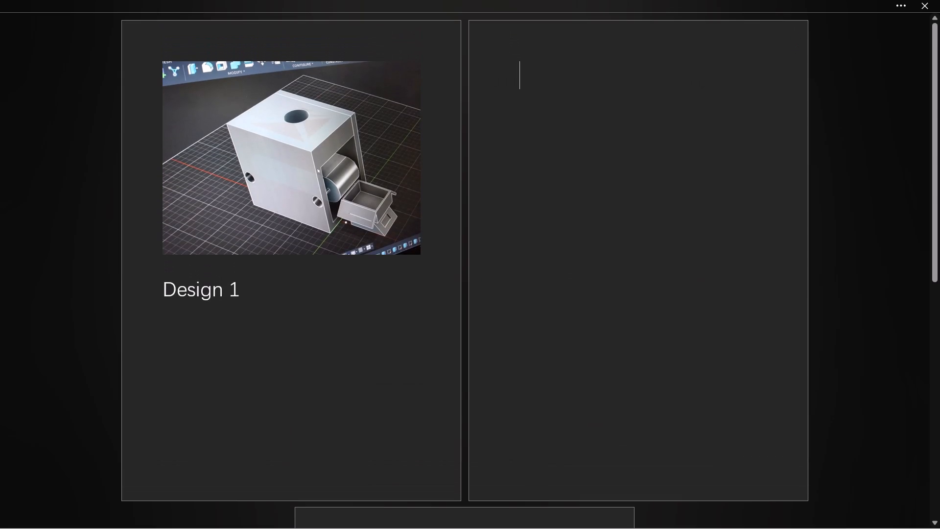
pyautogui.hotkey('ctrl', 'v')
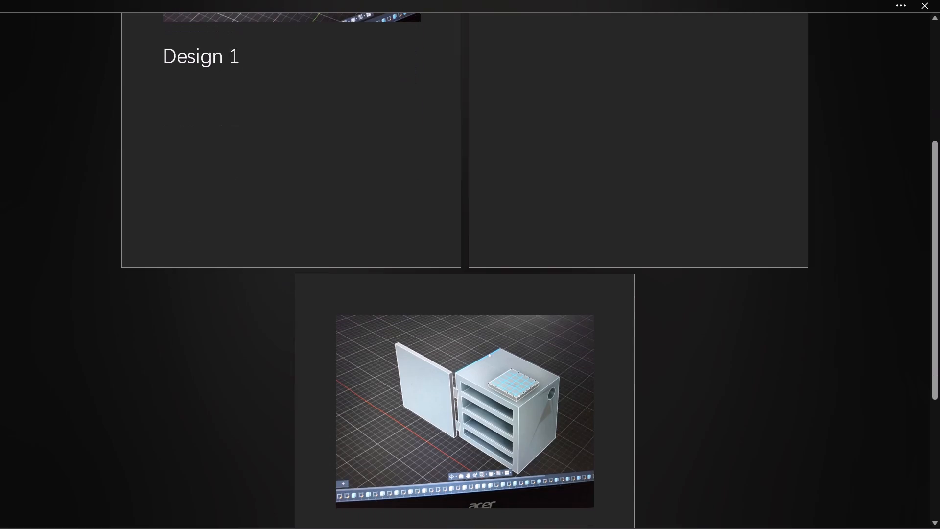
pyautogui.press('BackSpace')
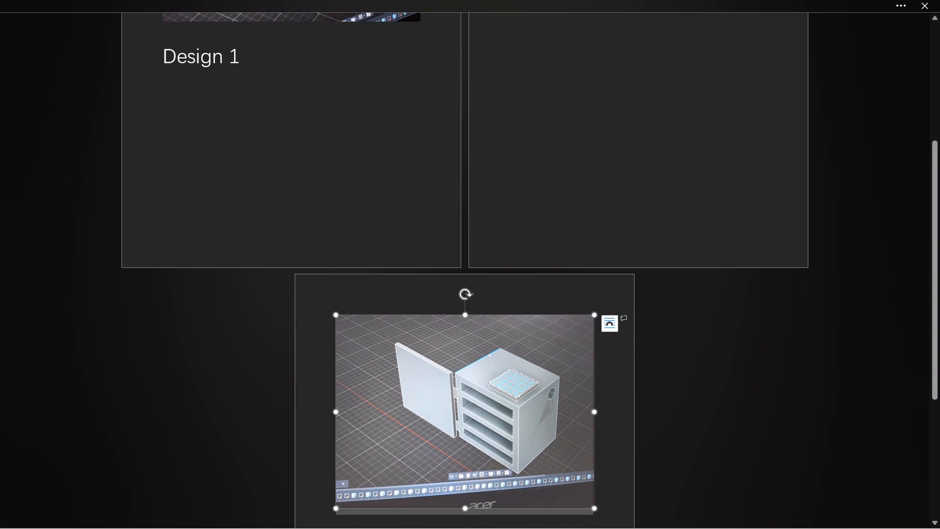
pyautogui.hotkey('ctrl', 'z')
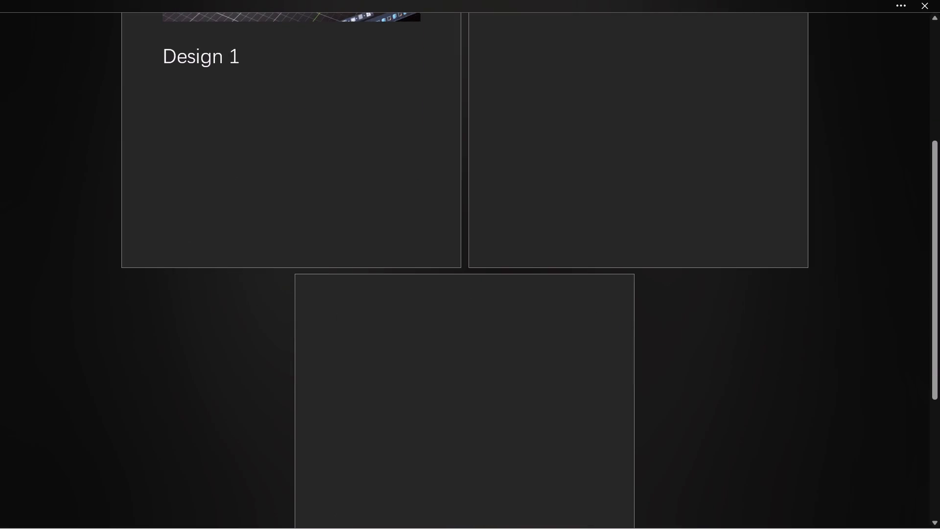
# Select the empty line at the top of the blank second page.
pyautogui.click(511, 179)
pyautogui.scroll(5, 511, 179)
pyautogui.doubleClick(521, 90)
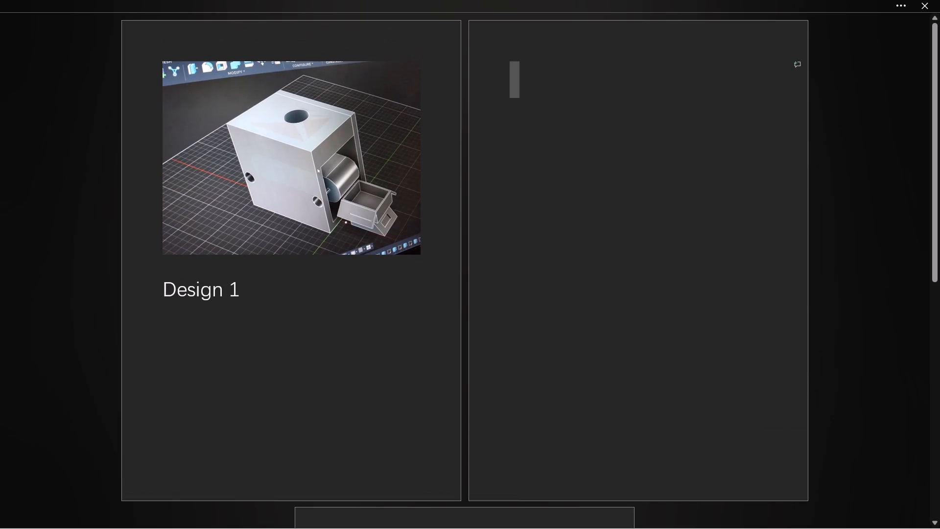
# Paste the copied picture of the open-door shelved cabinet model so it sits at the top of the third page.
pyautogui.click(516, 96)
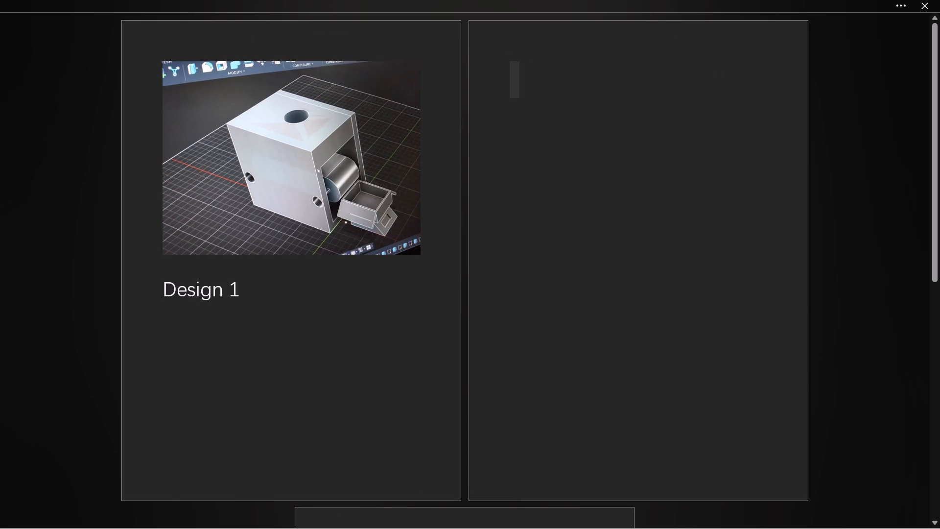
pyautogui.hotkey('ctrl', 'v')
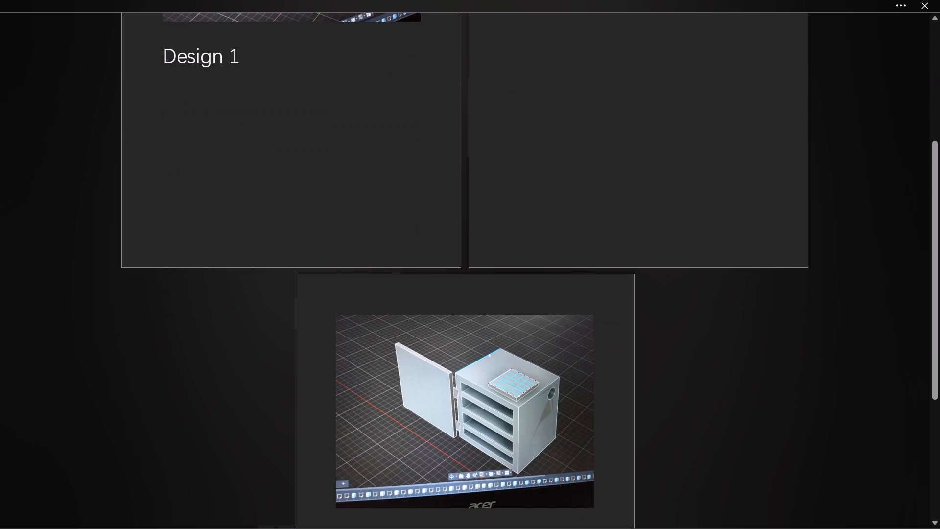
# Add the caption "Design 3" on the line directly below the shelved cabinet picture.
pyautogui.scroll(-2, 516, 96)
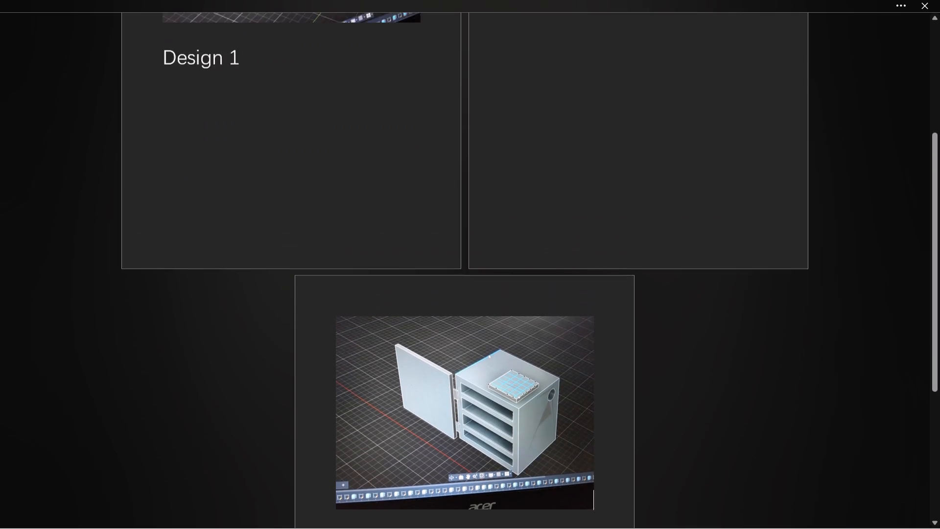
pyautogui.doubleClick(363, 395)
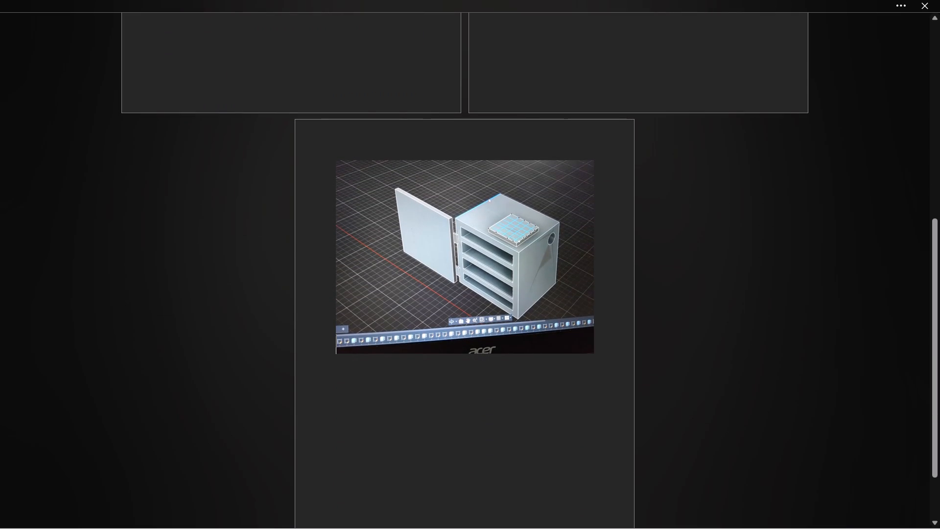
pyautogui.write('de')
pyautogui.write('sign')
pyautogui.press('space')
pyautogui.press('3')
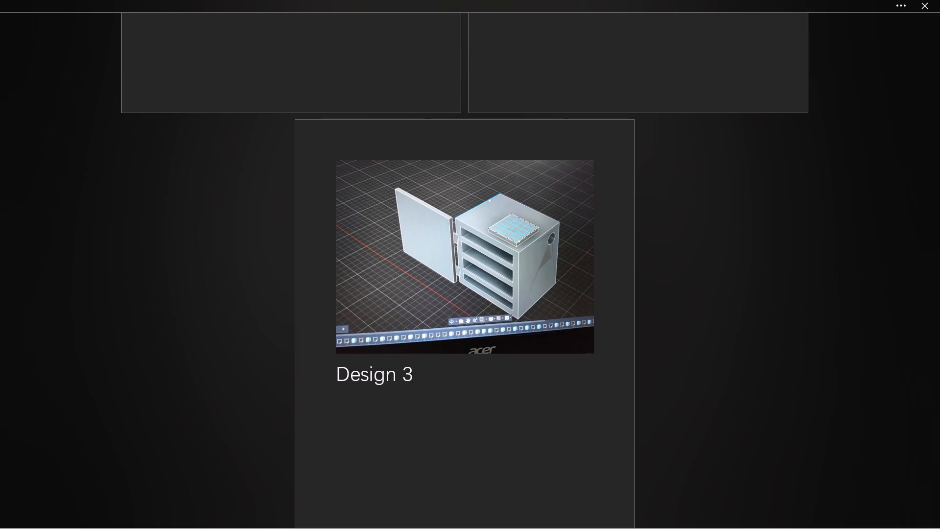
# Place the insertion point on the empty first line of the blank second page.
pyautogui.scroll(5, 648, 34)
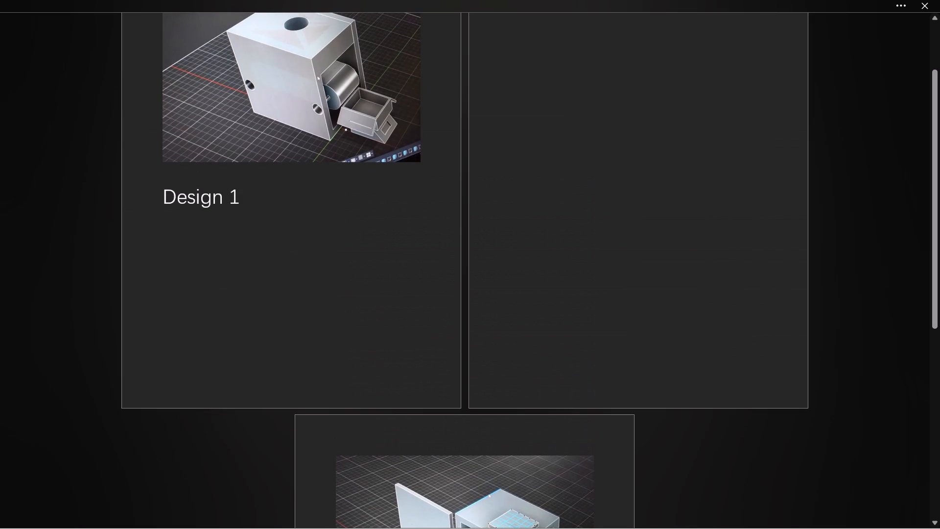
pyautogui.click(528, 68)
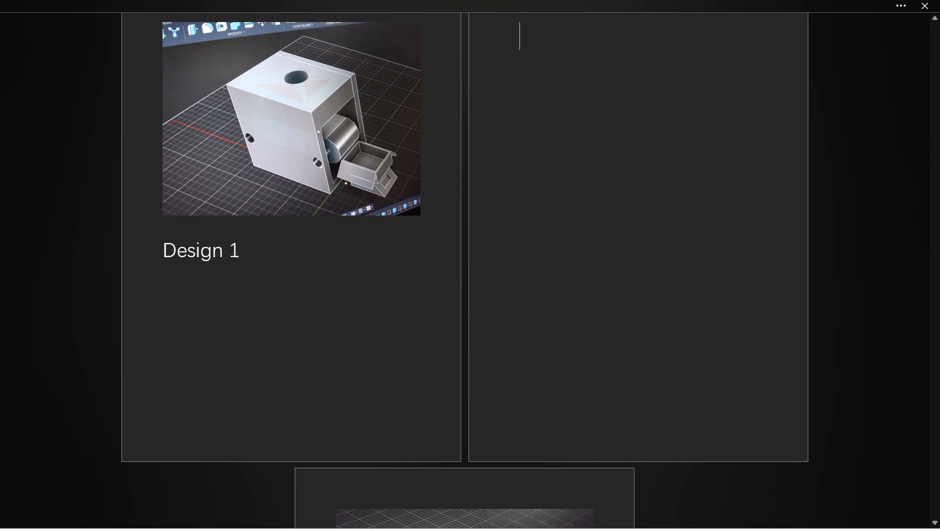
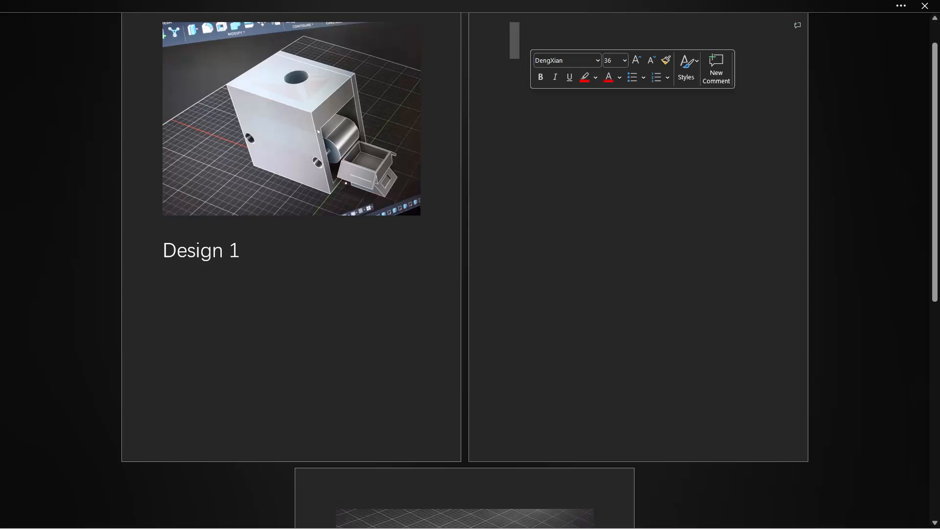
# Paste the copied picture of the open-door cabinet model over the selected empty line on the blank second page.
pyautogui.hotkey('ctrl', 'v')
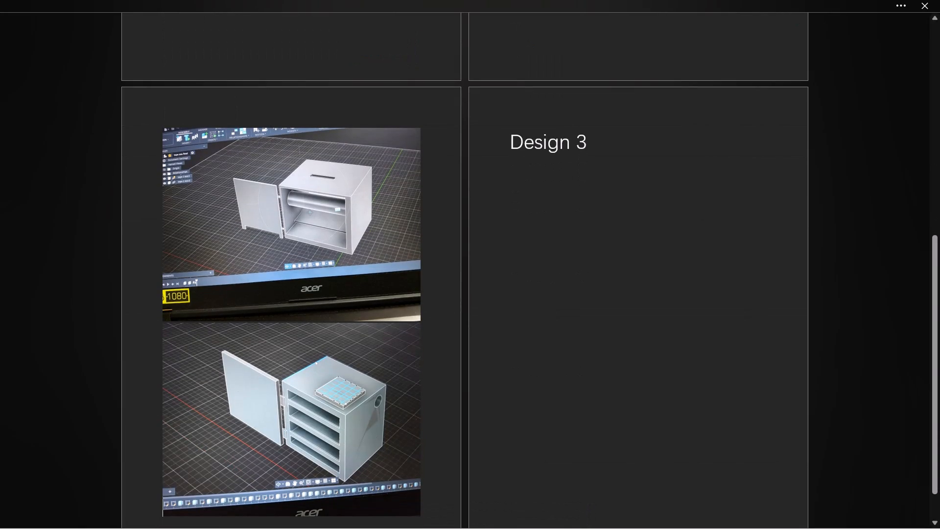
pyautogui.scroll(-5, 433, 229)
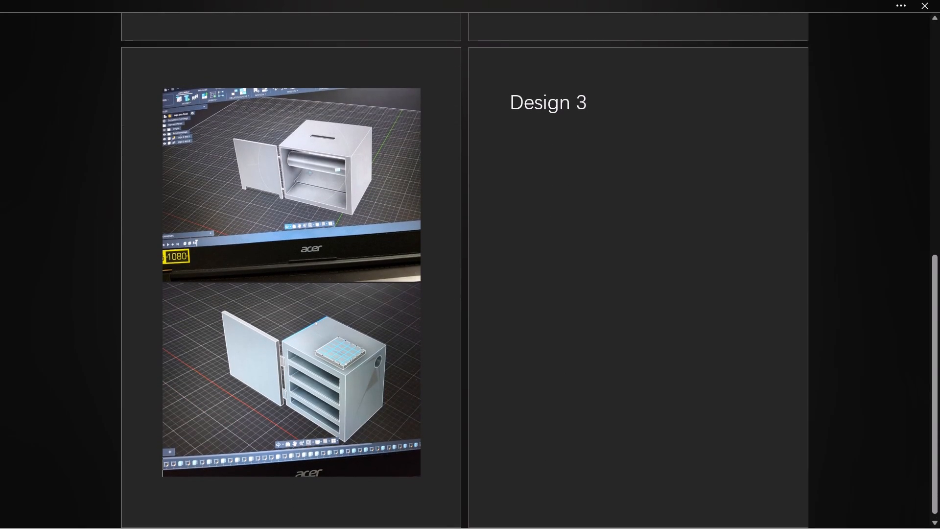
pyautogui.scroll(9, 433, 229)
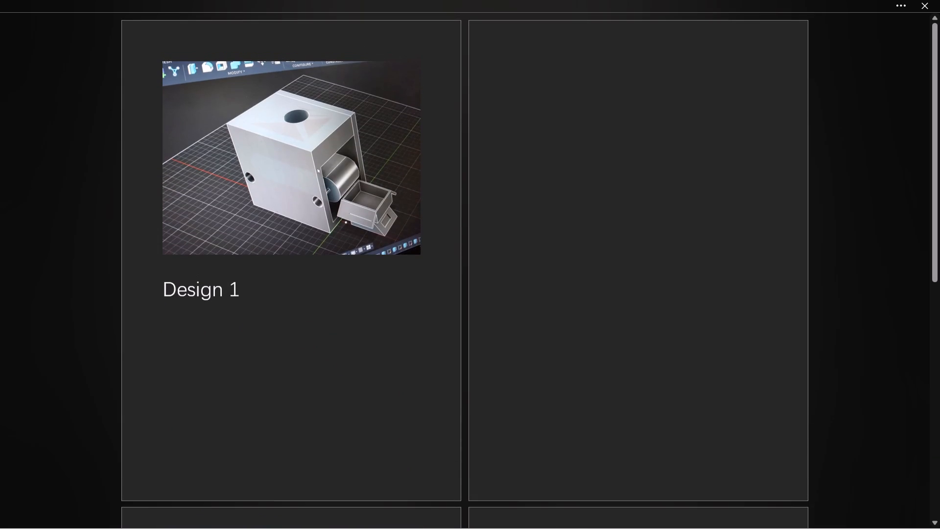
# Undo the recent edits until the shelved cabinet picture and its partial caption are removed and the second page is blank.
pyautogui.hotkey('ctrl', 'z')
pyautogui.hotkey('ctrl', 'z')
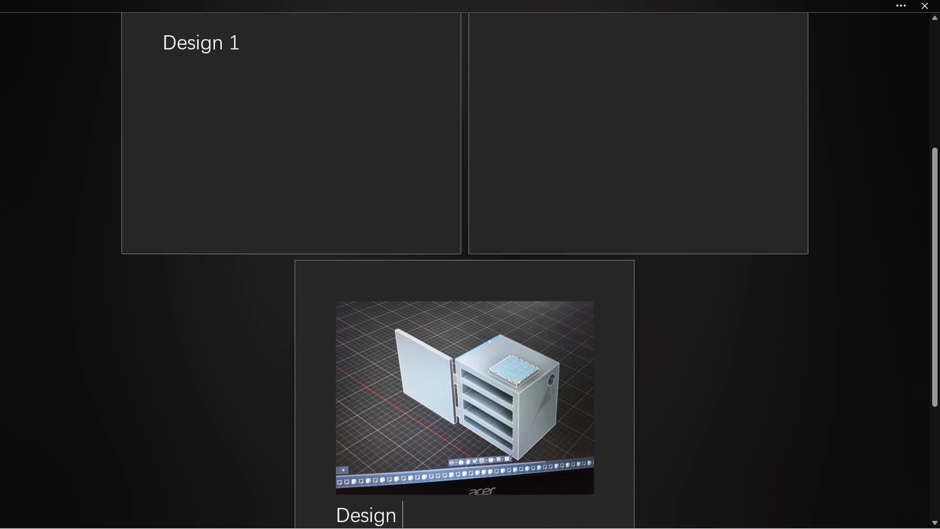
pyautogui.hotkey('ctrl', 'z')
pyautogui.hotkey('ctrl', 'z')
pyautogui.hotkey('ctrl', 'z')
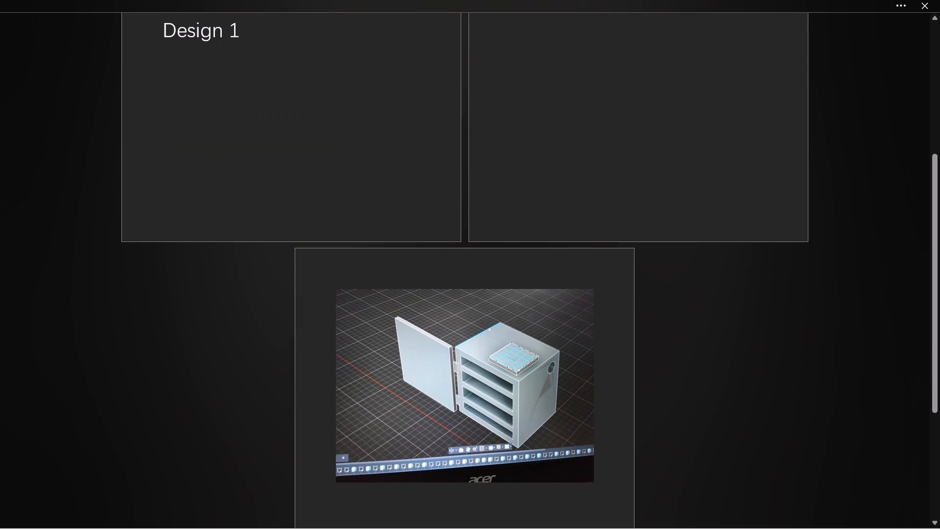
pyautogui.hotkey('ctrl', 'z')
pyautogui.hotkey('ctrl', 'z')
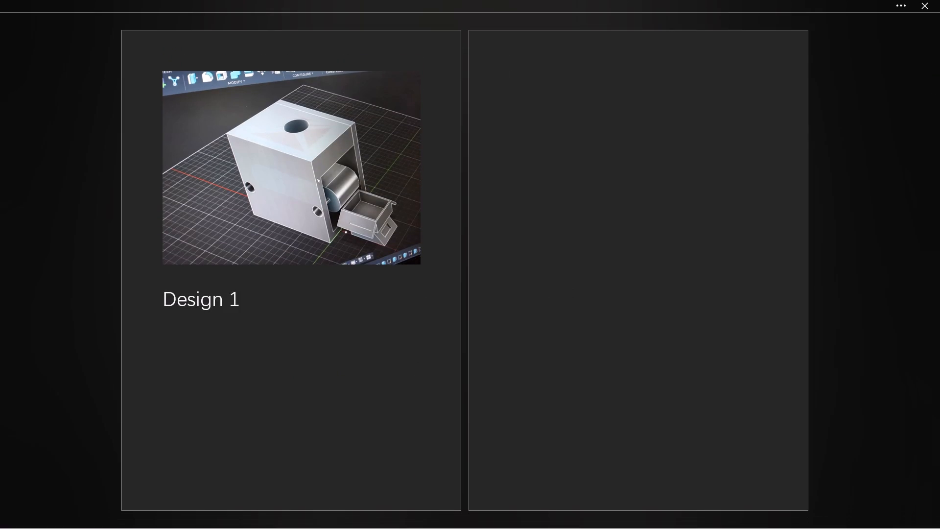
# Paste the copied picture of the open-door box with the slotted top onto the second page.
pyautogui.hotkey('ctrl', 'v')
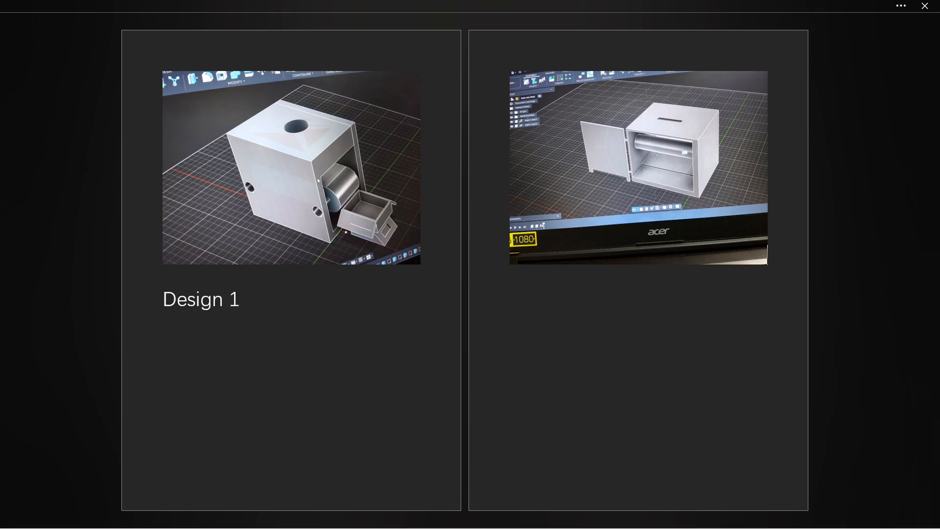
# Add the caption "Design 2:" below the picture on the second page, leaving an empty line between them.
pyautogui.click(564, 311)
pyautogui.doubleClick(527, 298)
pyautogui.press('space')
pyautogui.doubleClick(509, 309)
pyautogui.press('Return')
pyautogui.press('BackSpace')
pyautogui.press('BackSpace')
pyautogui.press('Return')
pyautogui.write('de')
pyautogui.write('sign')
pyautogui.press('space')
pyautogui.press('2')
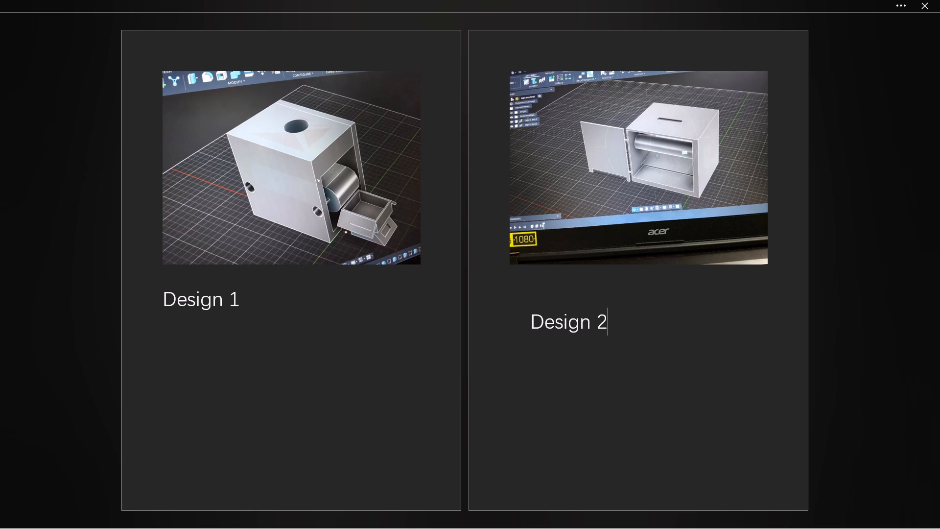
pyautogui.hotkey('shift', ':')
# Start a new line under the "Design 2:" caption and set its font size to 20.
pyautogui.hotkey('shift', 'Return')
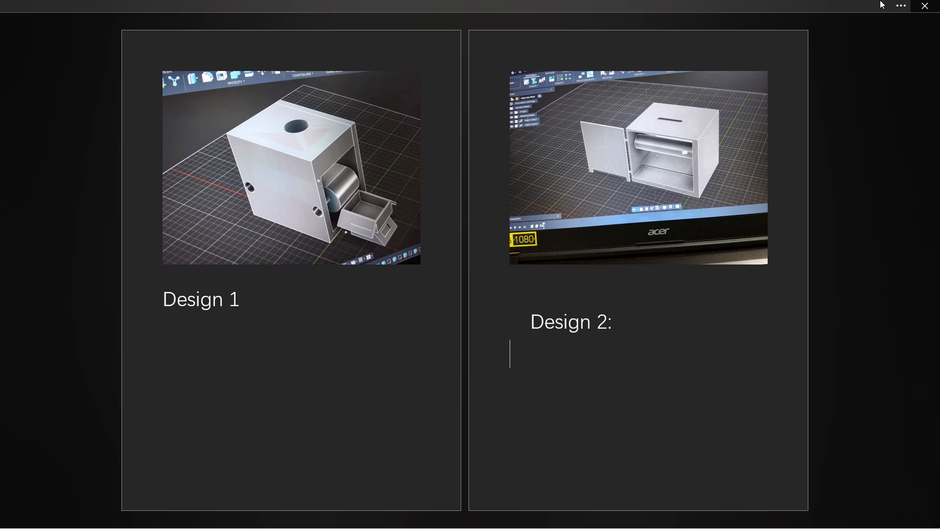
pyautogui.click(899, 2)
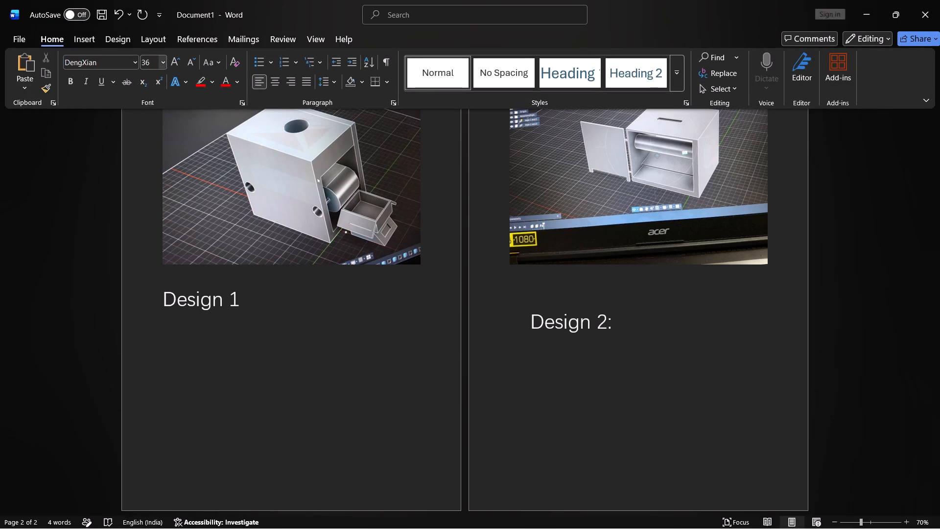
pyautogui.click(159, 64)
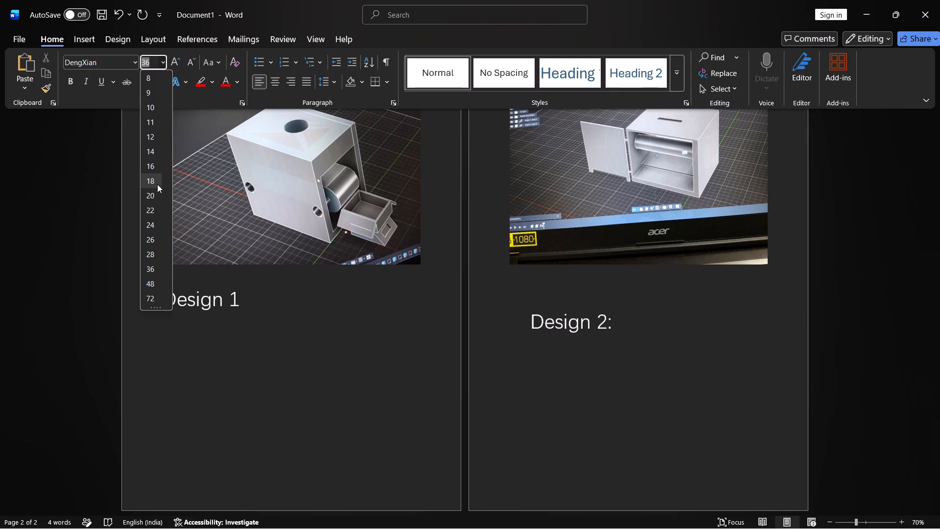
pyautogui.click(157, 193)
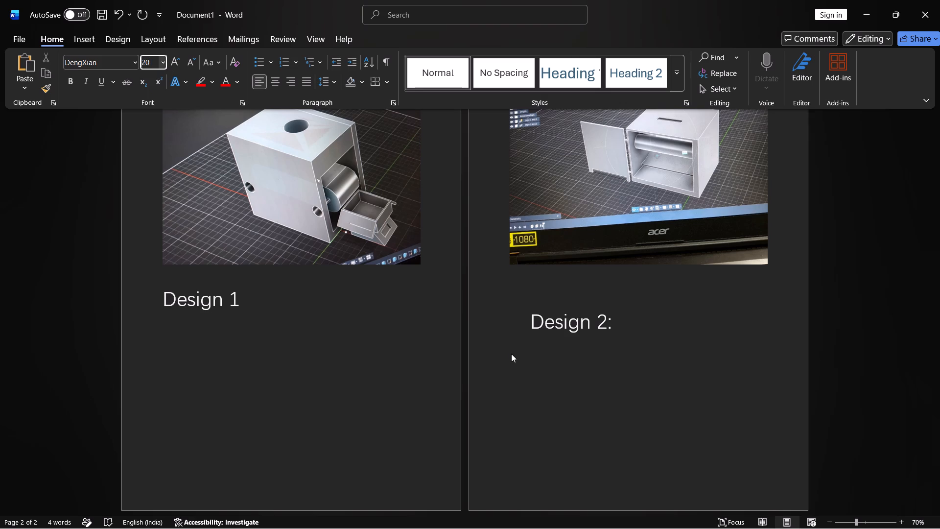
pyautogui.write('fin')
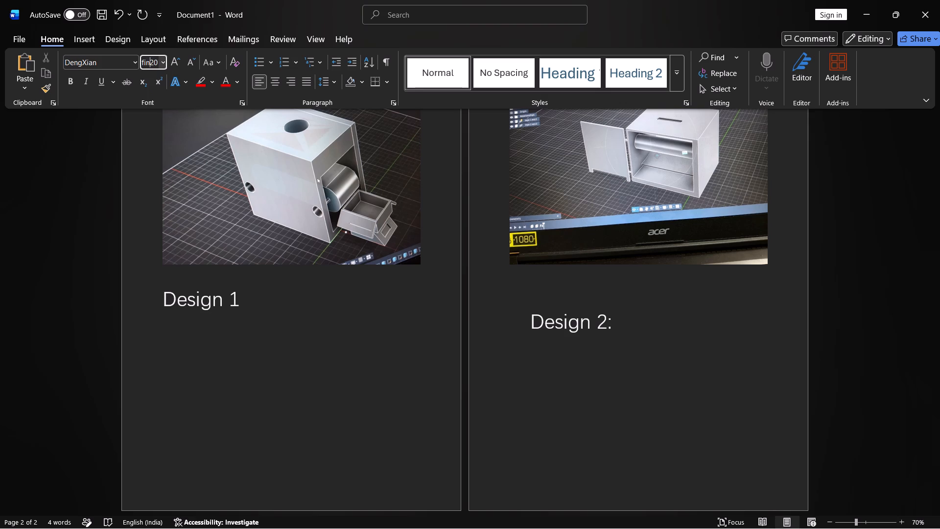
pyautogui.click(513, 354)
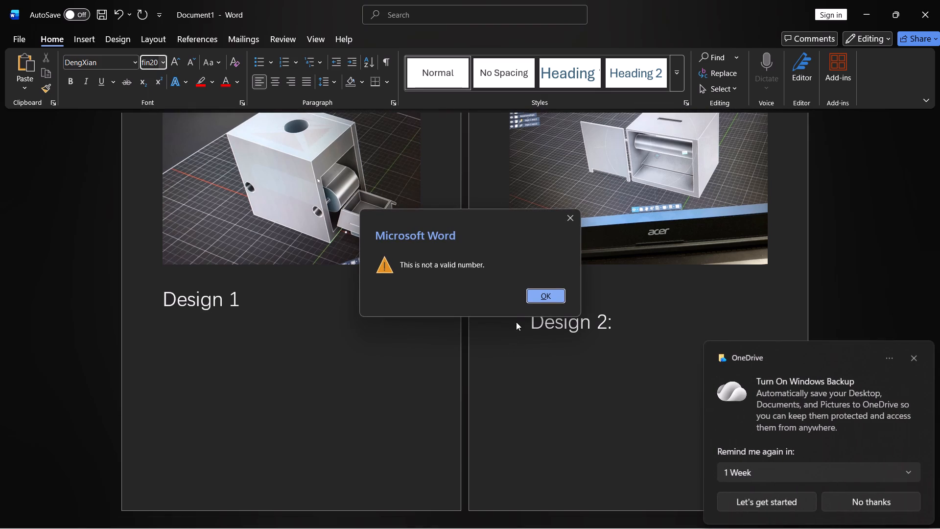
pyautogui.click(540, 297)
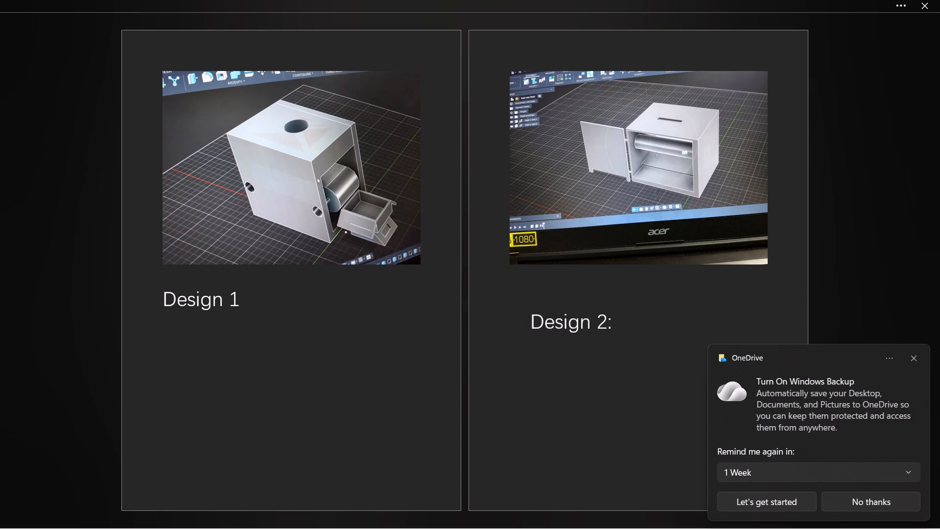
# Write "finalized this because it less area" on the line under the "Design 2:" caption.
pyautogui.press('f')
pyautogui.write('ina')
pyautogui.write('li')
pyautogui.write('zed')
pyautogui.press('space')
pyautogui.write('this')
pyautogui.press('space')
pyautogui.write('be')
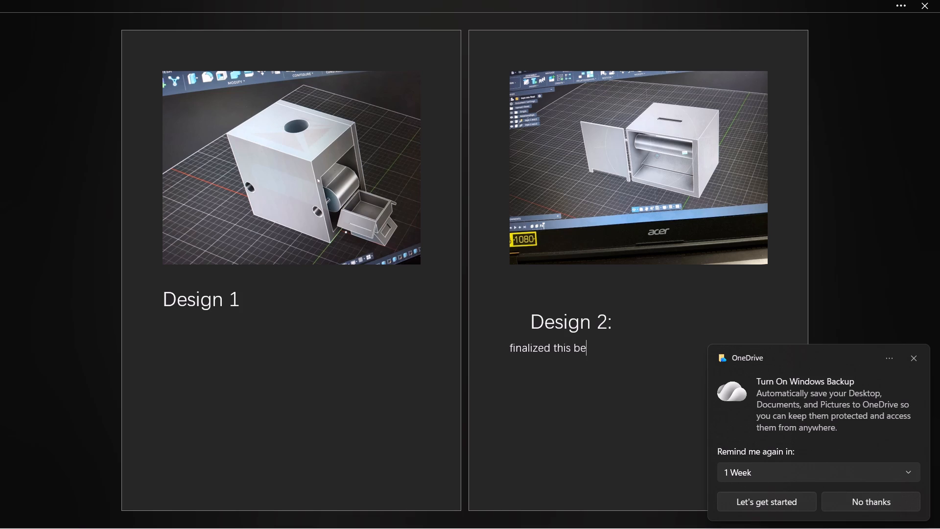
pyautogui.write('ca')
pyautogui.write('use')
pyautogui.press('space')
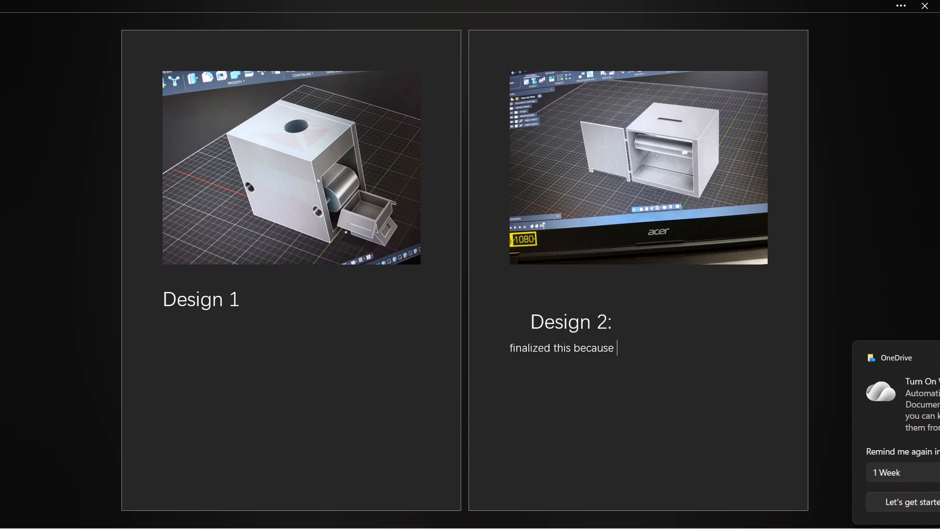
pyautogui.write('it')
pyautogui.press('space')
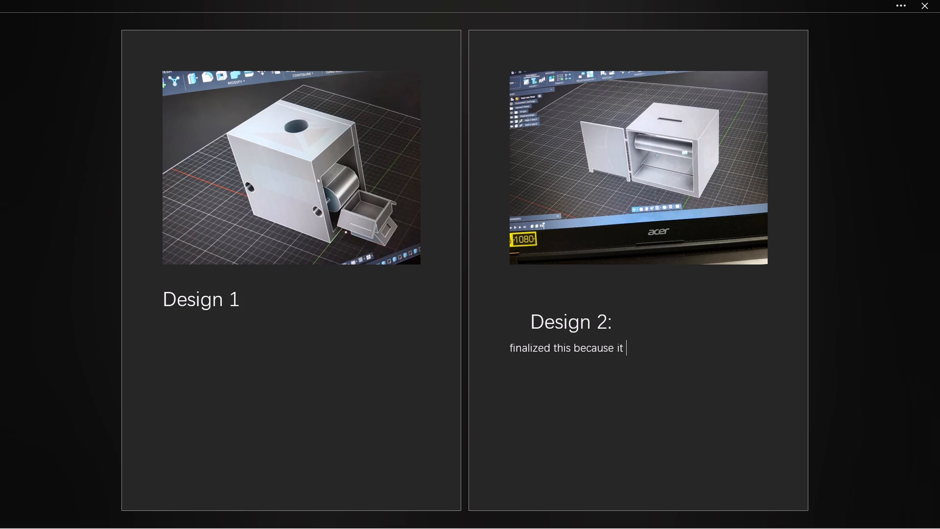
pyautogui.write('less')
pyautogui.press('space')
pyautogui.write('area')
# Replace the word "less" with "occupy" in the description under the "Design 2:" caption.
pyautogui.click(644, 350)
pyautogui.click(644, 350)
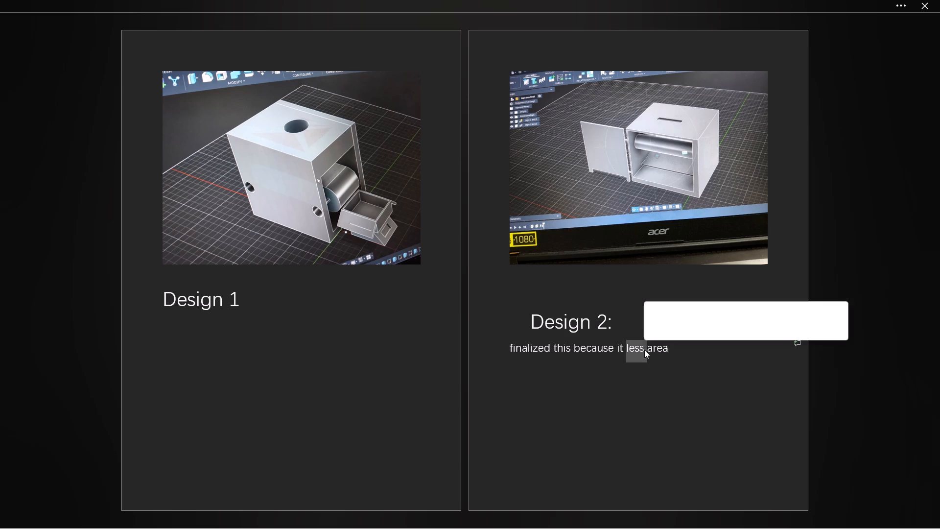
pyautogui.press('BackSpace')
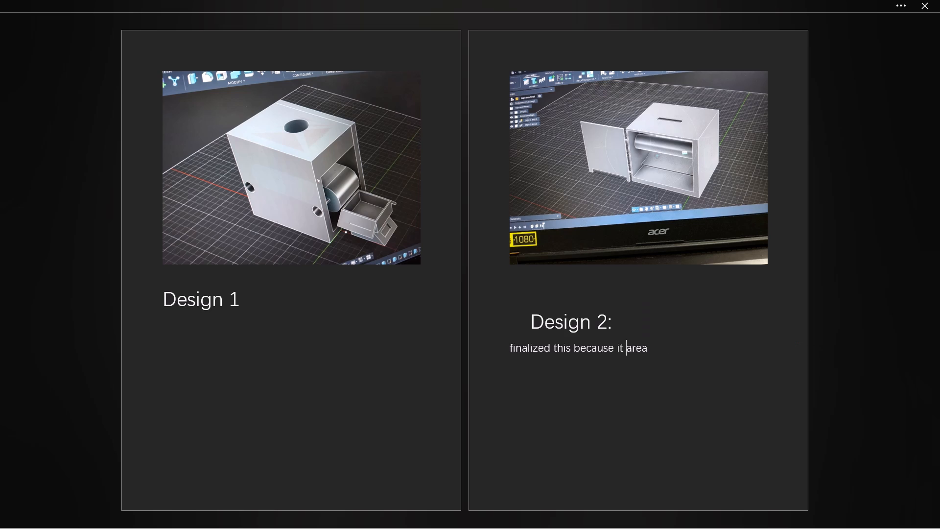
pyautogui.write('occuy')
pyautogui.press('space')
pyautogui.click(656, 379)
pyautogui.press('space')
pyautogui.press('BackSpace')
pyautogui.press('BackSpace')
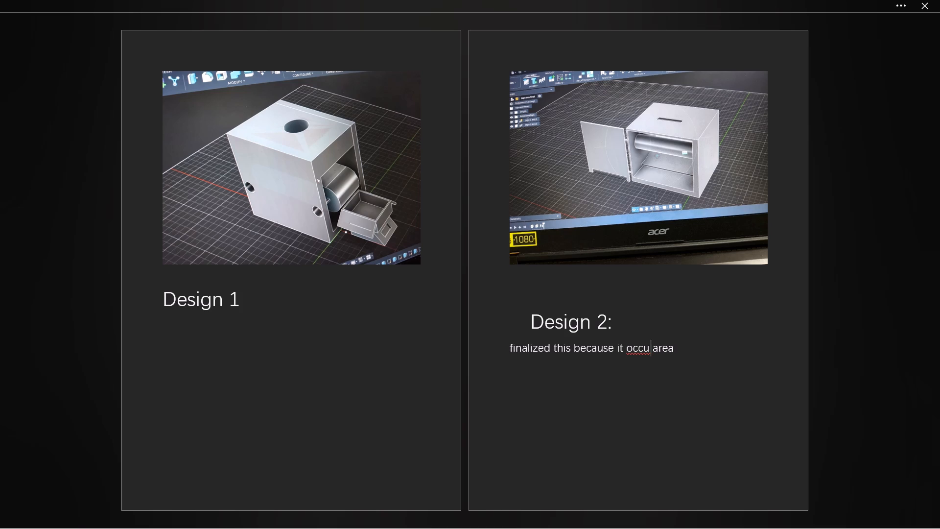
pyautogui.write('py')
# Insert the word "less" between "occupy" and "area" in the description under the "Design 2:" caption.
pyautogui.press('space')
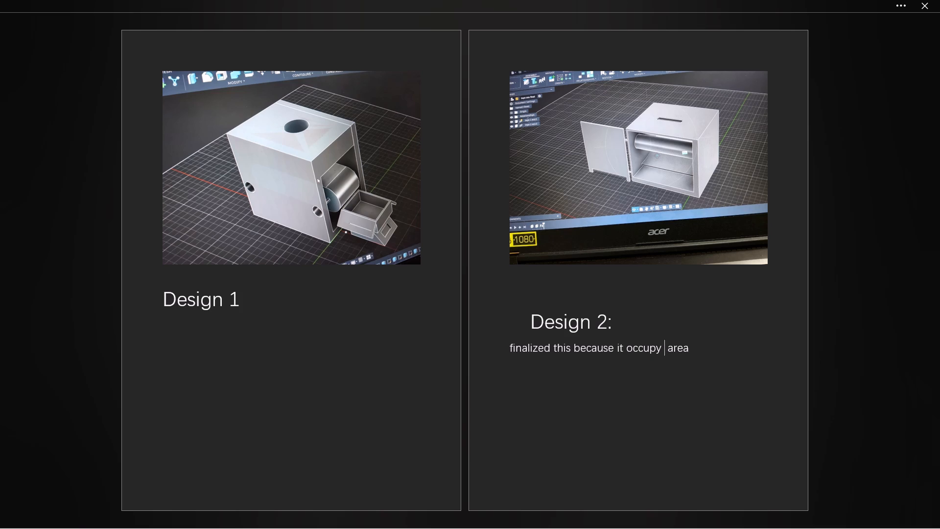
pyautogui.write('less')
# Extend the description after "less area" with "and it need less maintenance".
pyautogui.click(707, 351)
pyautogui.press('space')
pyautogui.write('and')
pyautogui.press('space')
pyautogui.write('it need less')
pyautogui.press('space')
pyautogui.write('maintainence')
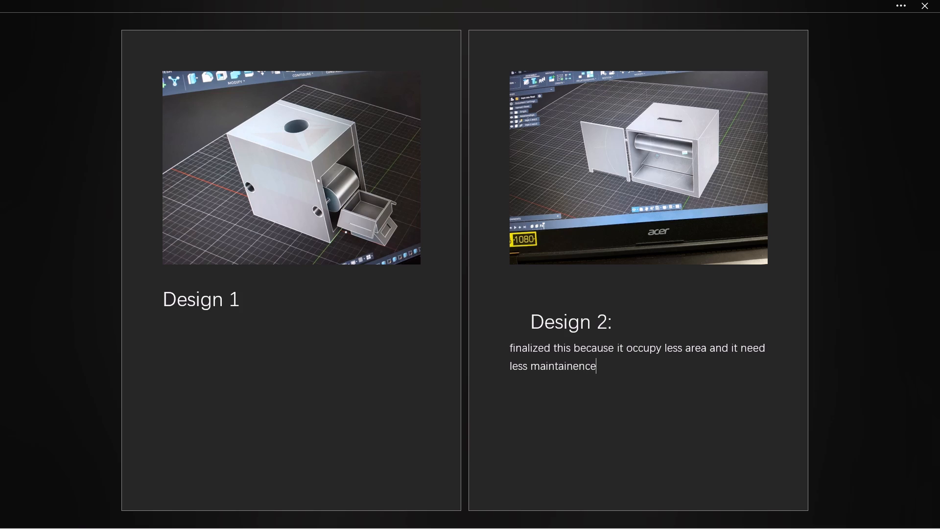
# Add empty lines below the "Design 2:" description until the text position moves onto a new third page.
pyautogui.click(661, 416)
pyautogui.press('Return')
pyautogui.press('Return')
pyautogui.press('Return')
pyautogui.press('Return')
pyautogui.press('Return')
pyautogui.scroll(-5, 661, 416)
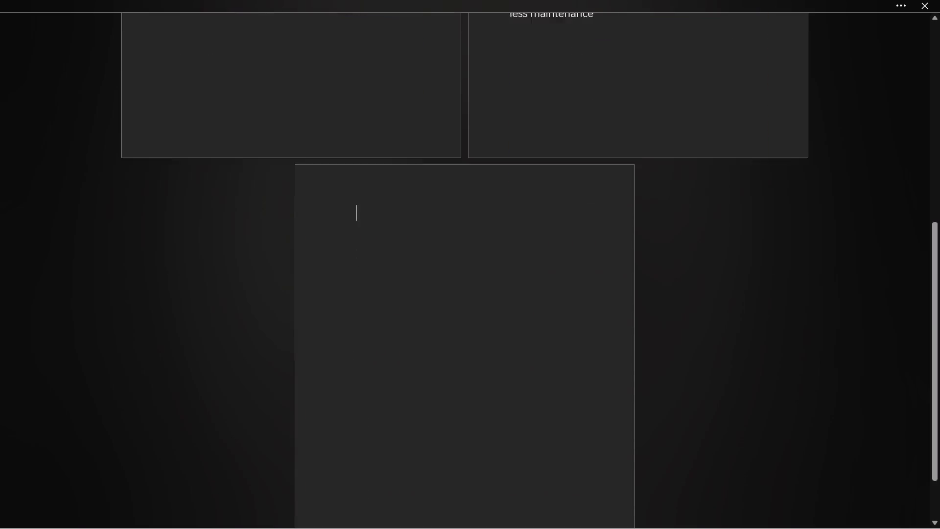
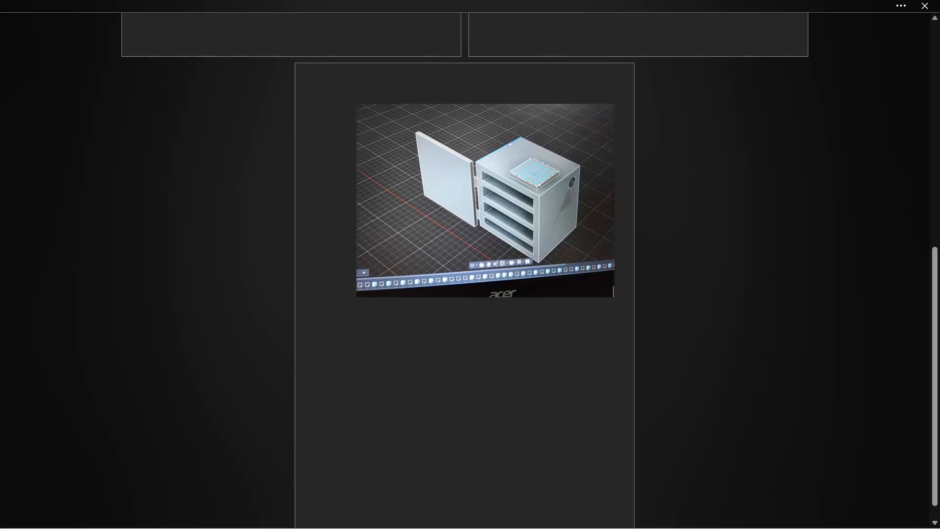
# Add spacing around the open-door cabinet picture on the third page and start a text line below it.
pyautogui.click(359, 331)
pyautogui.press('Return')
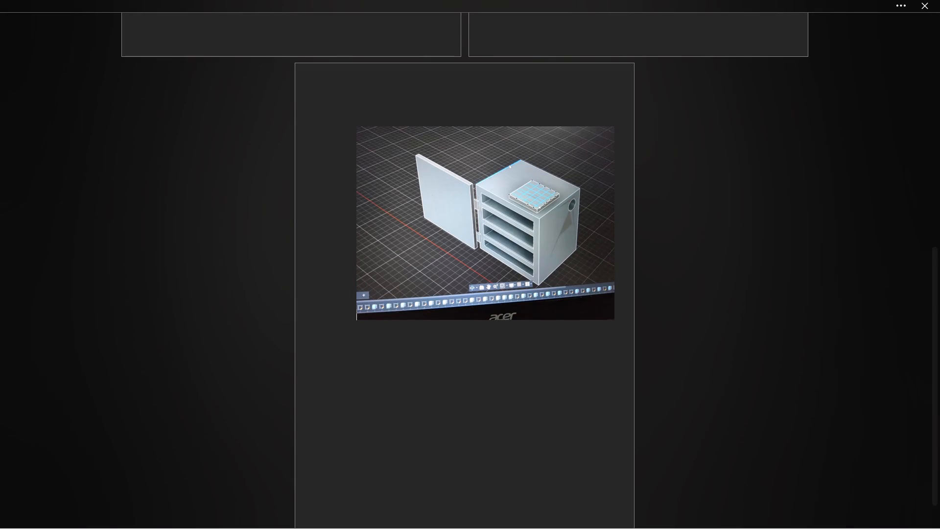
pyautogui.press('Return')
pyautogui.press('BackSpace')
pyautogui.doubleClick(351, 360)
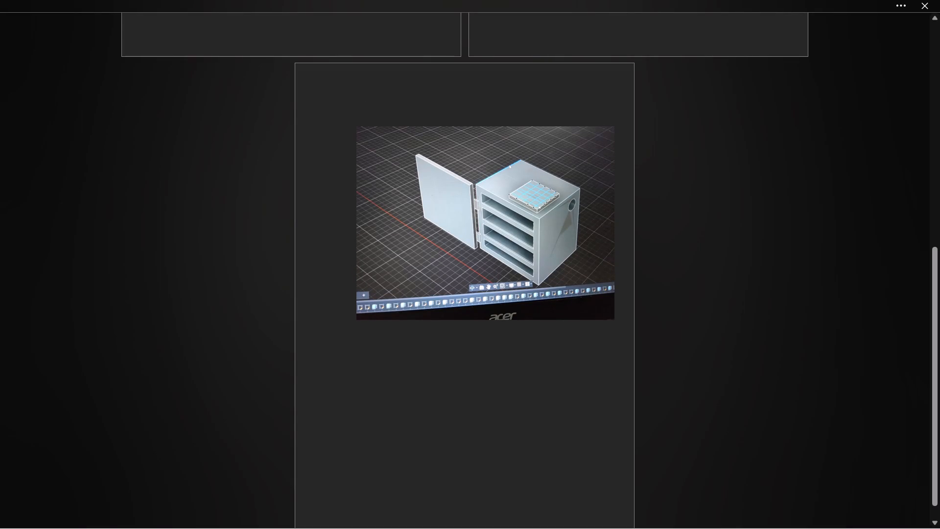
# Add the caption "Design 3:" at font size 36 below the picture on the third page.
pyautogui.click(900, 3)
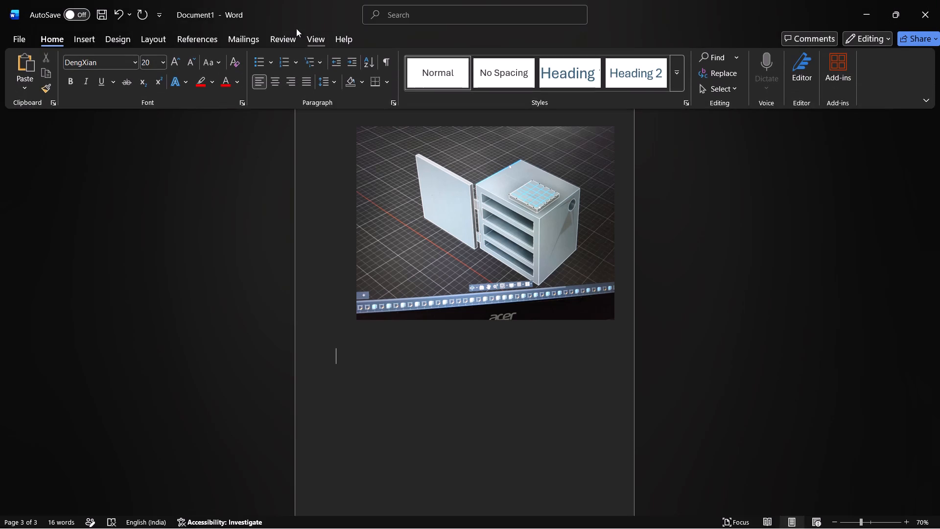
pyautogui.click(163, 62)
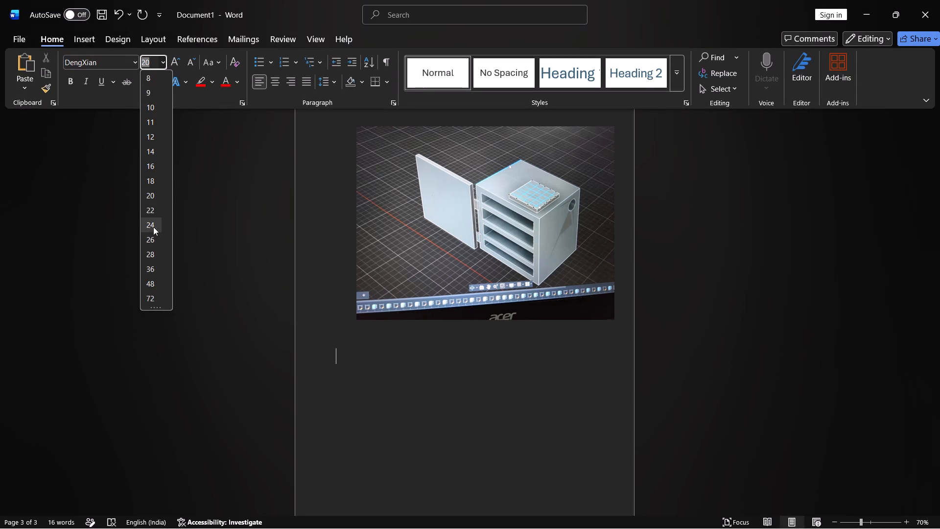
pyautogui.click(155, 267)
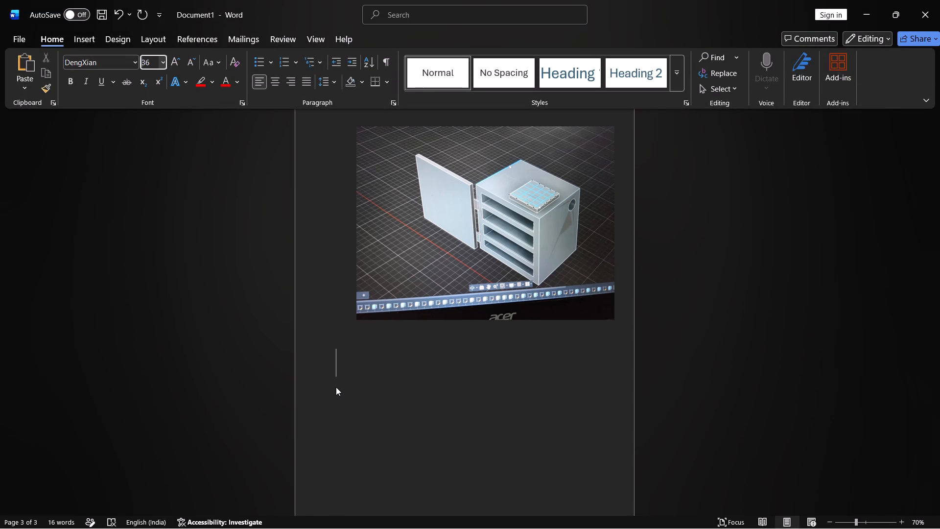
pyautogui.press('d')
pyautogui.click(344, 365)
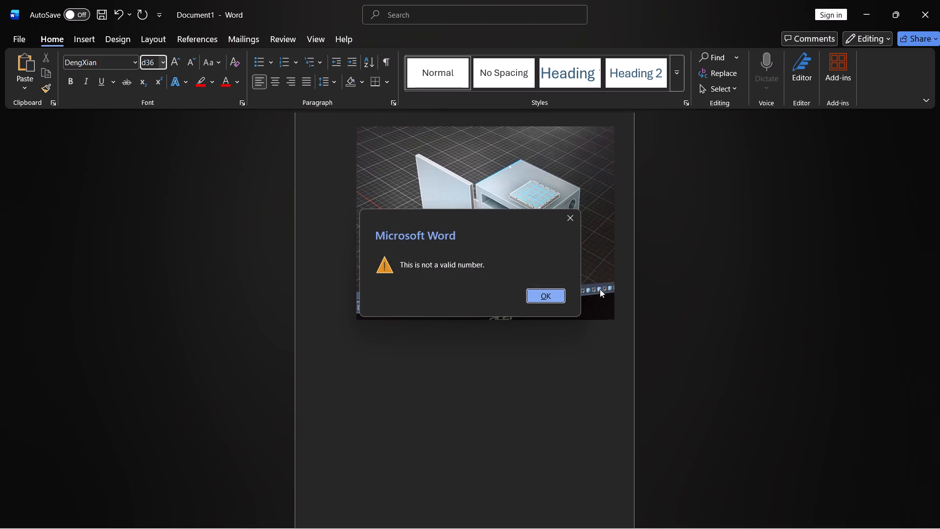
pyautogui.click(544, 295)
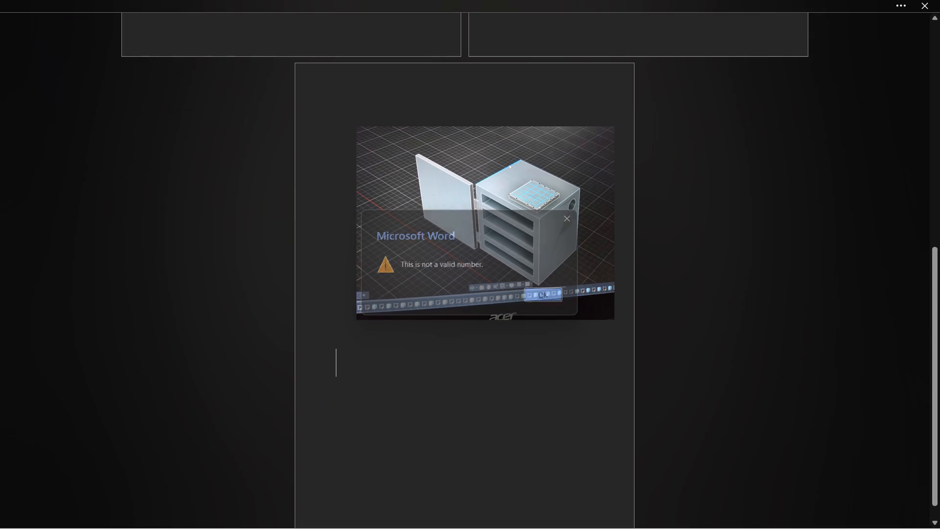
pyautogui.write('desi')
pyautogui.write('gn')
pyautogui.press('space')
pyautogui.press('3')
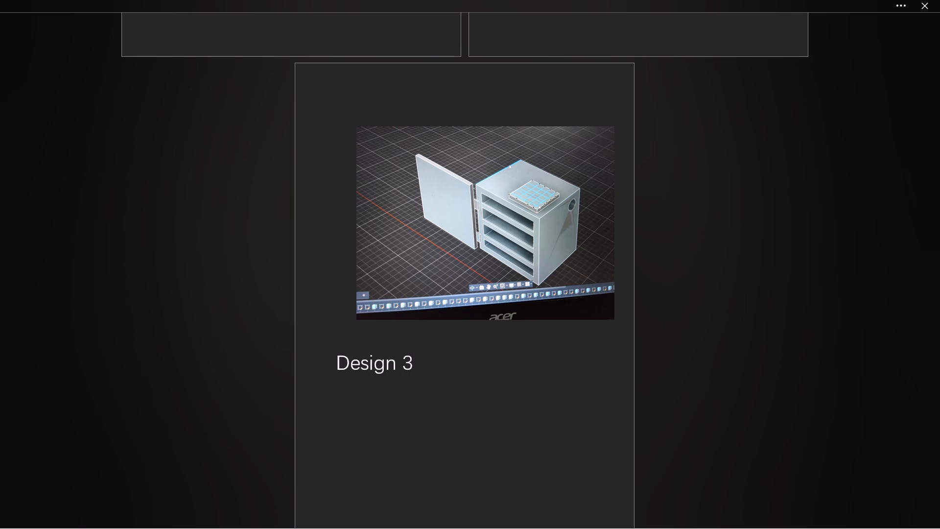
pyautogui.hotkey('shift', ':')
# Add empty lines below the "Design 3:" caption until the text position moves onto a new fourth page.
pyautogui.scroll(2, 426, 354)
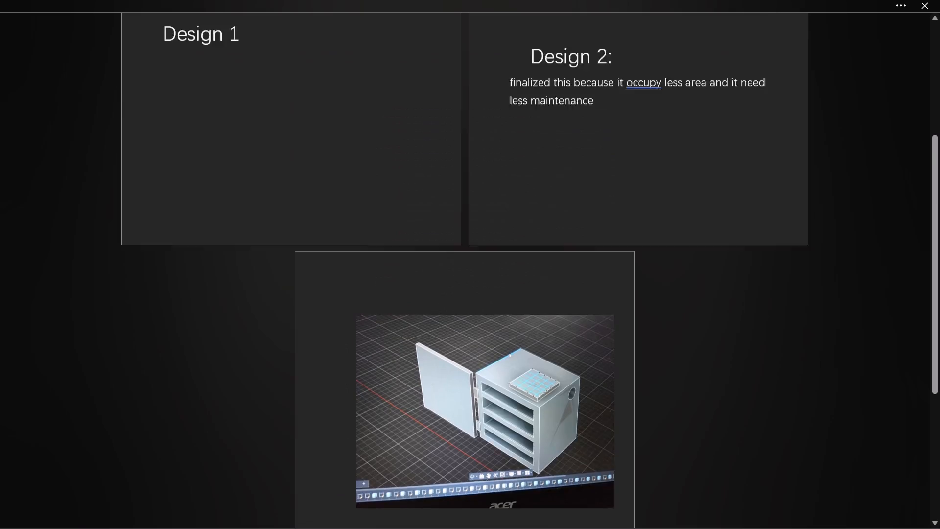
pyautogui.hscroll(3, 426, 354)
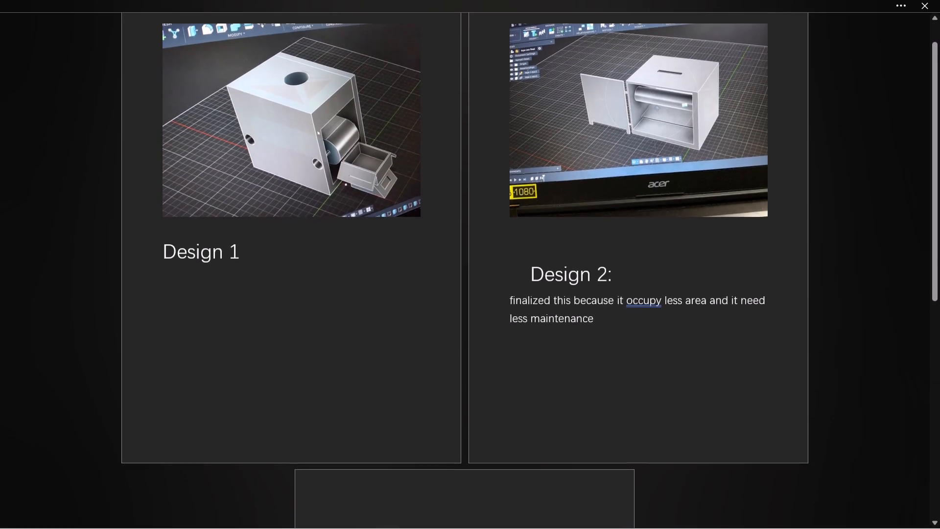
pyautogui.hscroll(1, 426, 354)
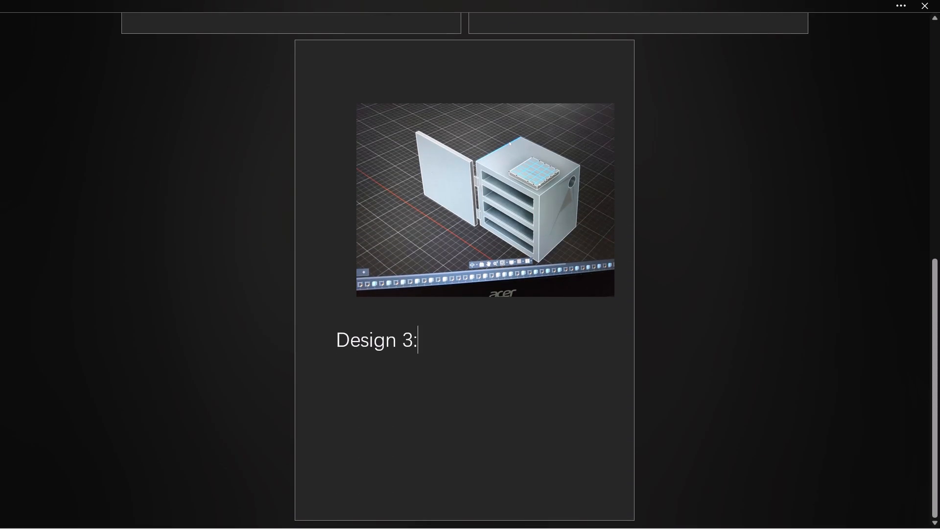
pyautogui.press('Return')
pyautogui.press('Return')
pyautogui.press('Return')
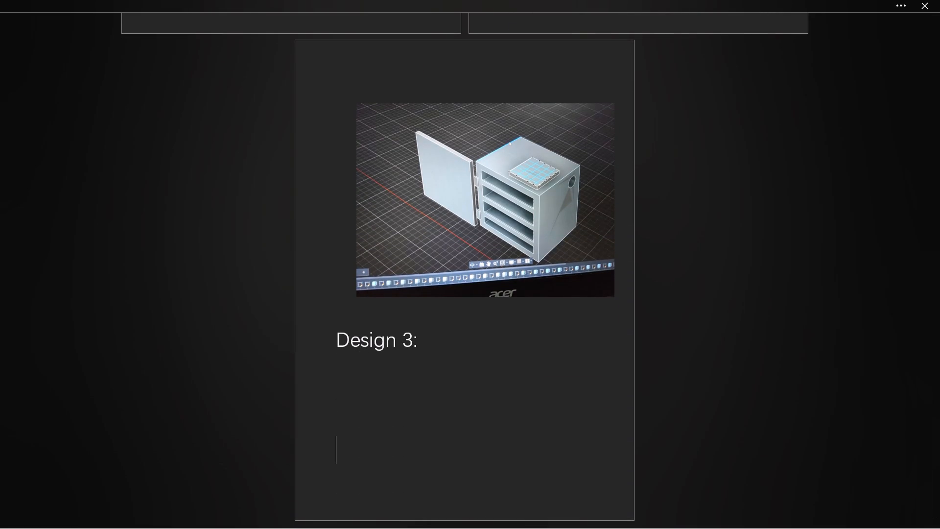
pyautogui.press('Return')
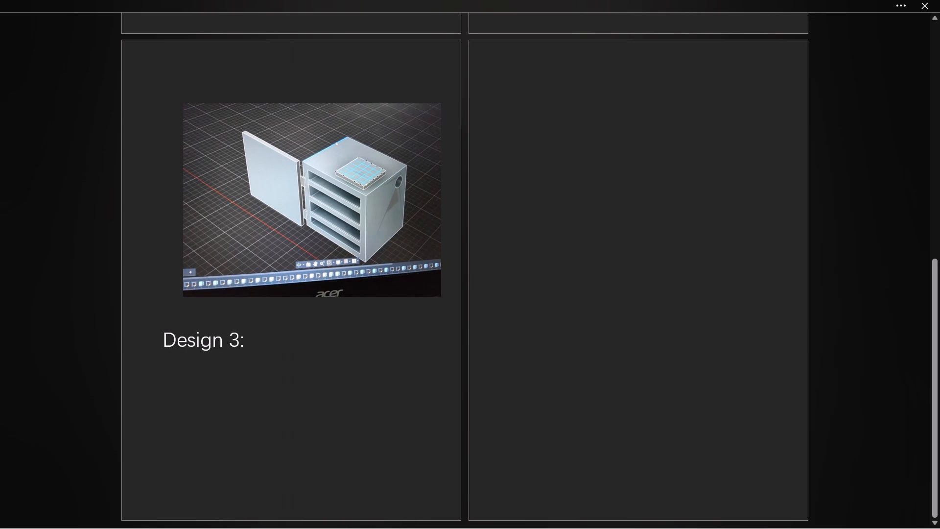
# Reveal the hidden document commands for working on the empty fourth page.
pyautogui.click(896, 10)
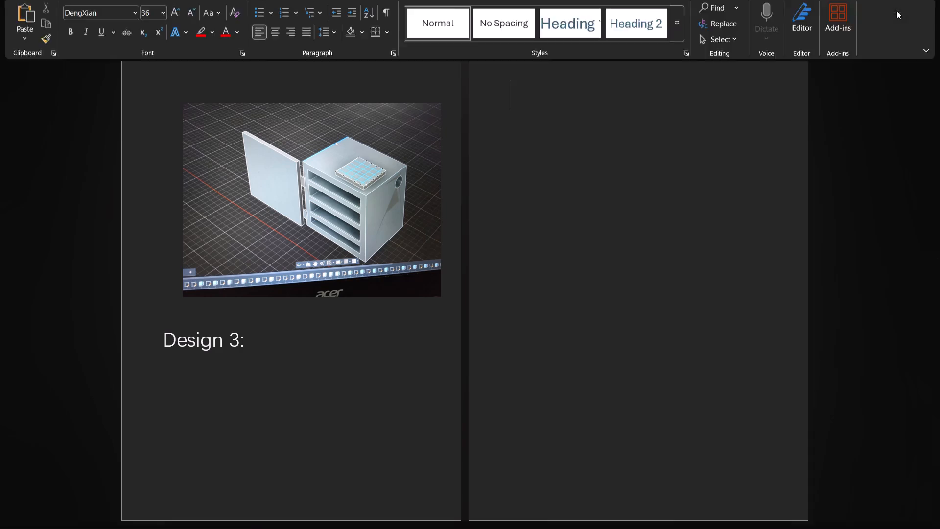
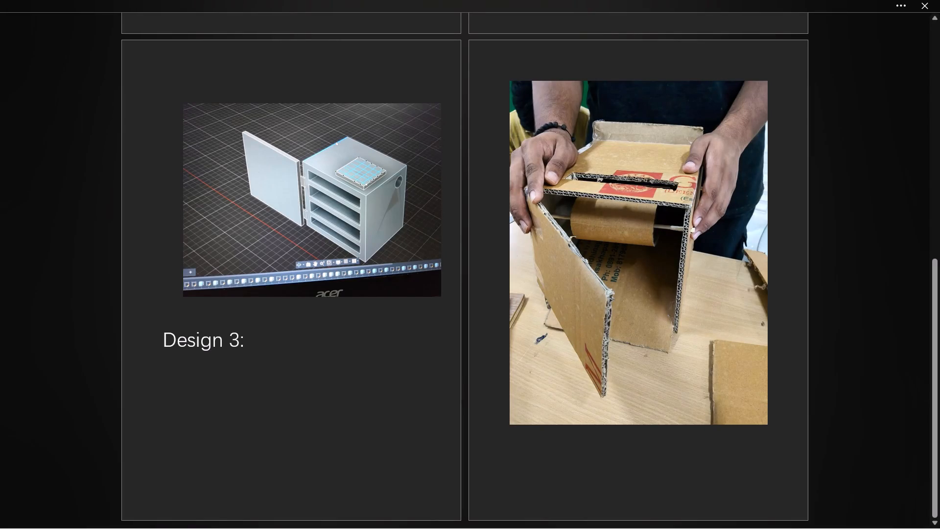
# Add the caption text "cartboard" directly below the cardboard prototype photo on the fourth page.
pyautogui.scroll(-4, 575, 413)
pyautogui.keyDown('ctrl'); pyautogui.scroll(-3, 634, 313); pyautogui.keyUp('ctrl')
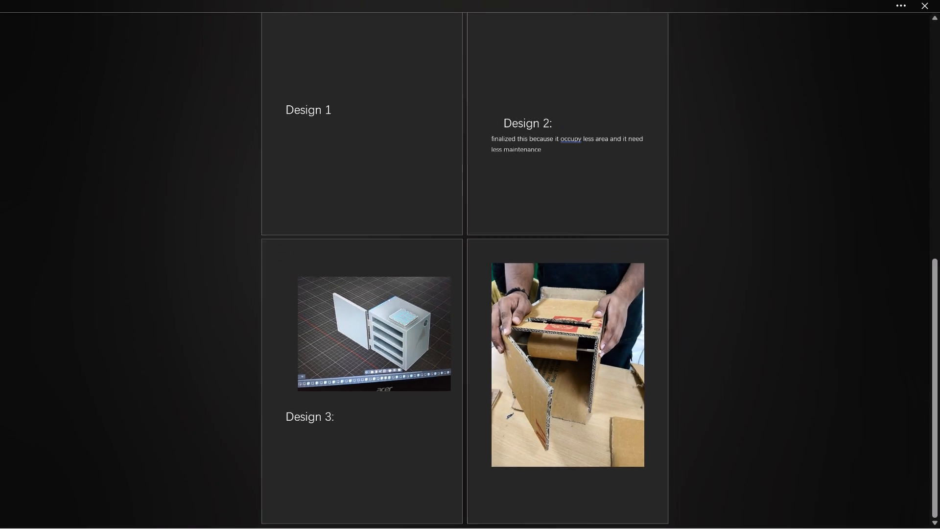
pyautogui.keyDown('ctrl'); pyautogui.scroll(3, 634, 313); pyautogui.keyUp('ctrl')
pyautogui.scroll(-3, 572, 411)
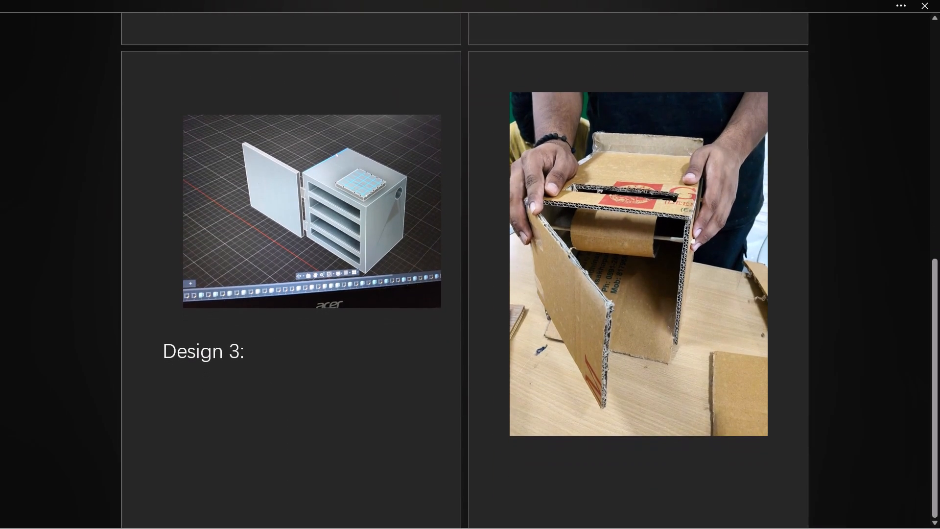
pyautogui.doubleClick(522, 452)
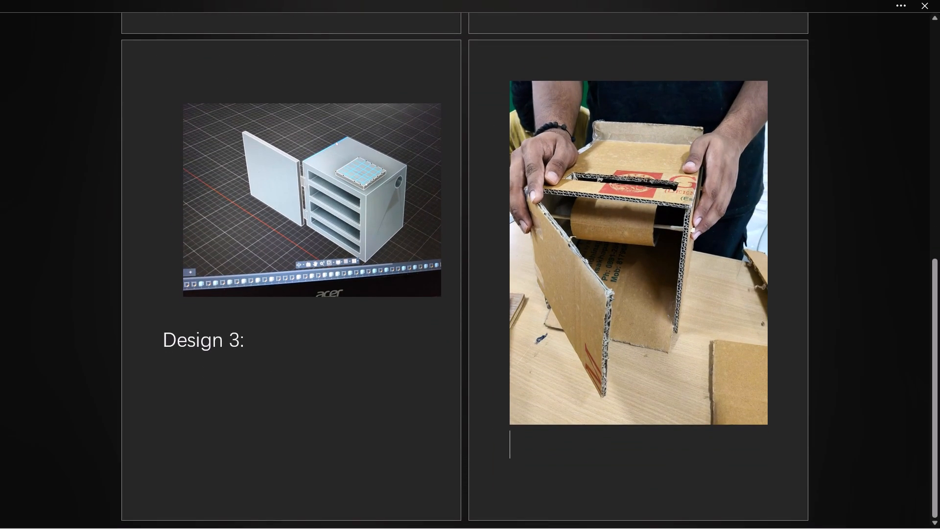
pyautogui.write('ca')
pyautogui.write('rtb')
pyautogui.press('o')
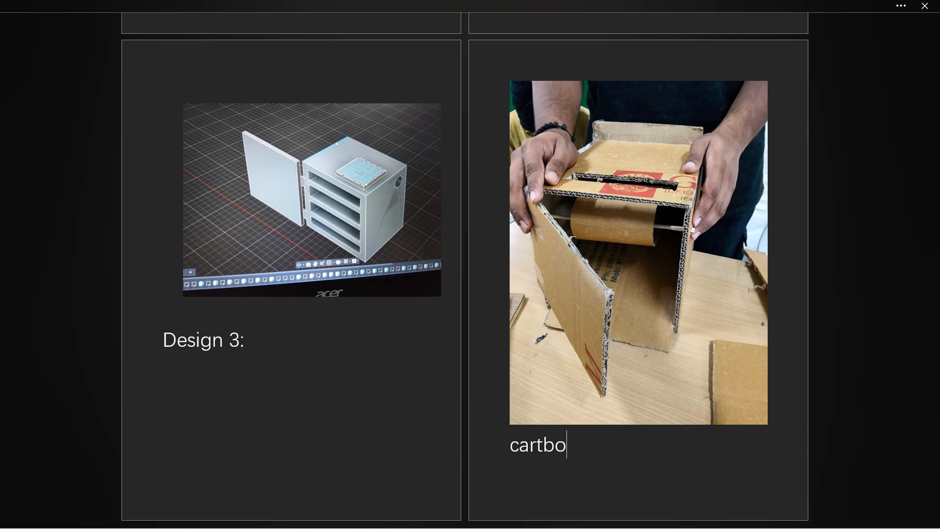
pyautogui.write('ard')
# Extend the caption below the cardboard prototype photo on the fourth page with the word "model".
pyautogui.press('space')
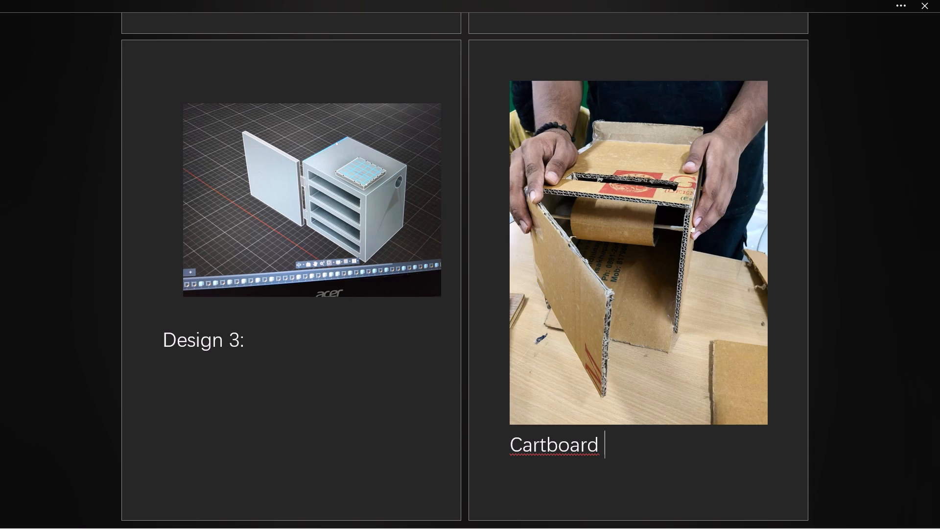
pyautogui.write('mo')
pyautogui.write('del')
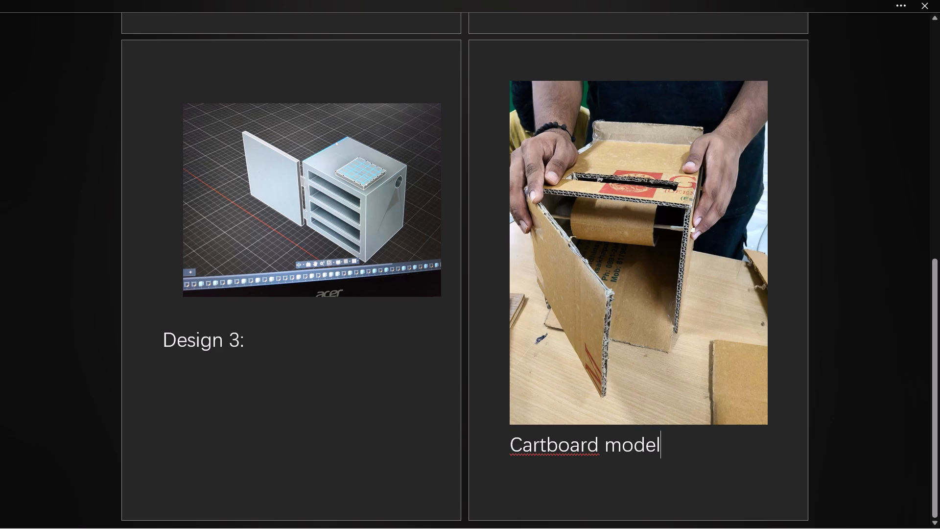
pyautogui.scroll(-1, 659, 423)
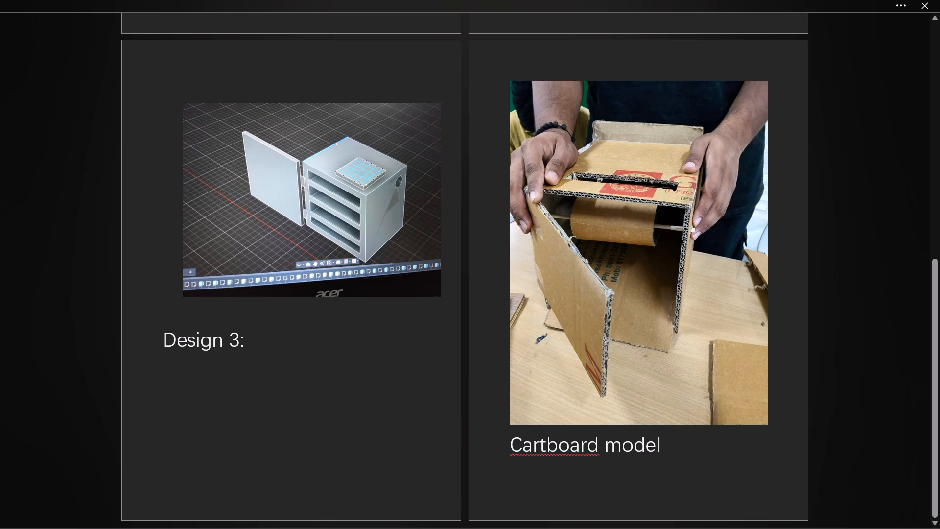
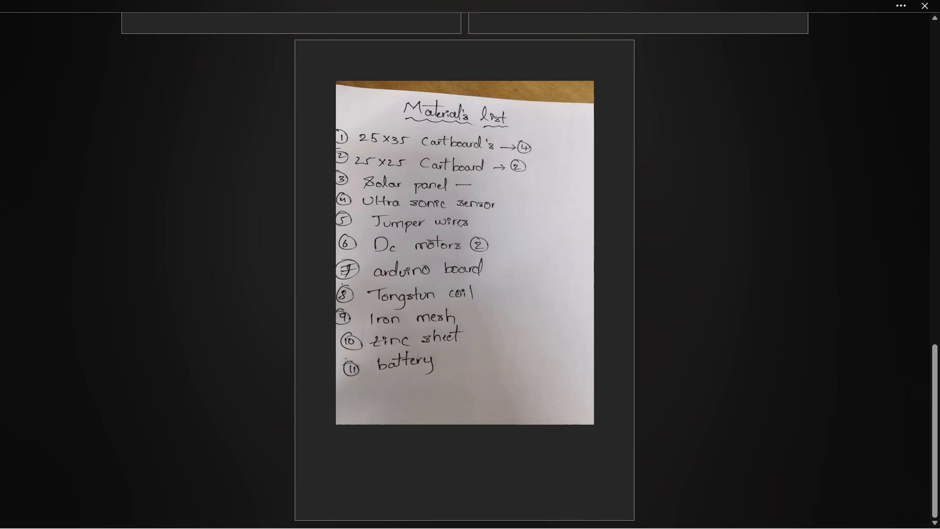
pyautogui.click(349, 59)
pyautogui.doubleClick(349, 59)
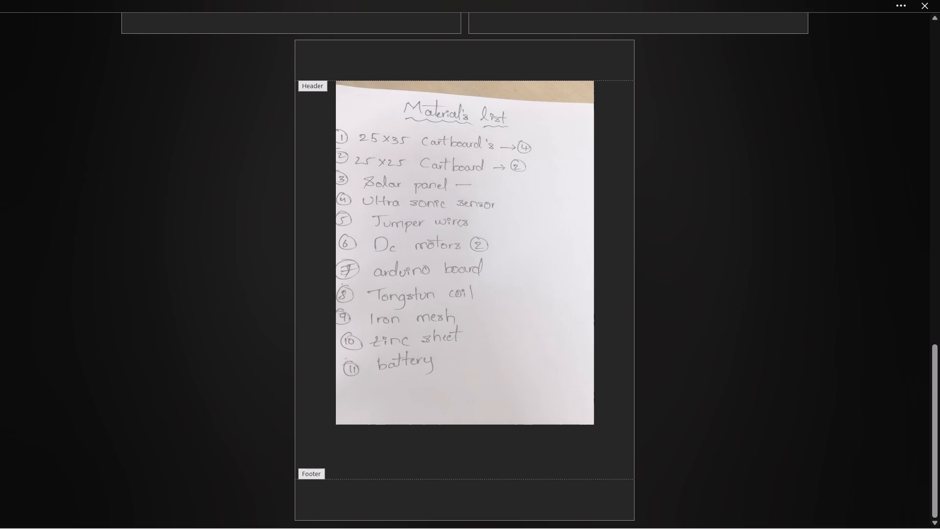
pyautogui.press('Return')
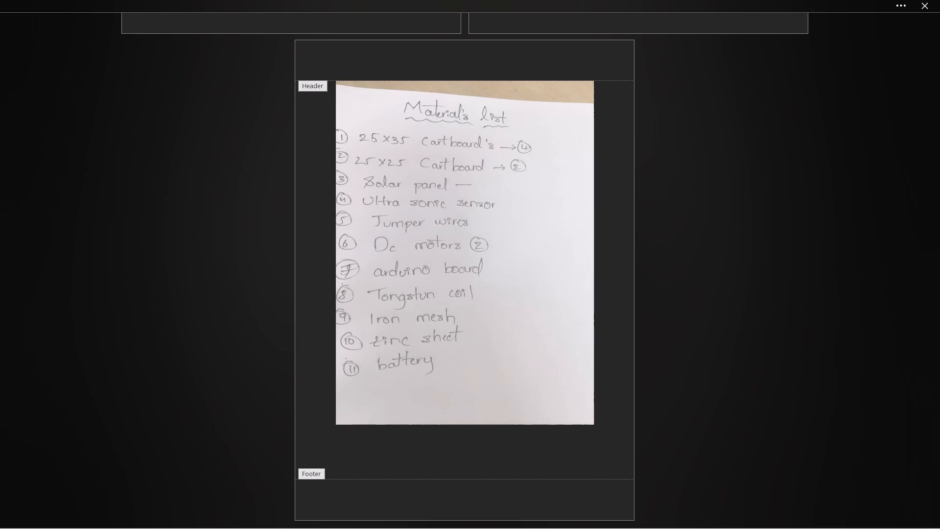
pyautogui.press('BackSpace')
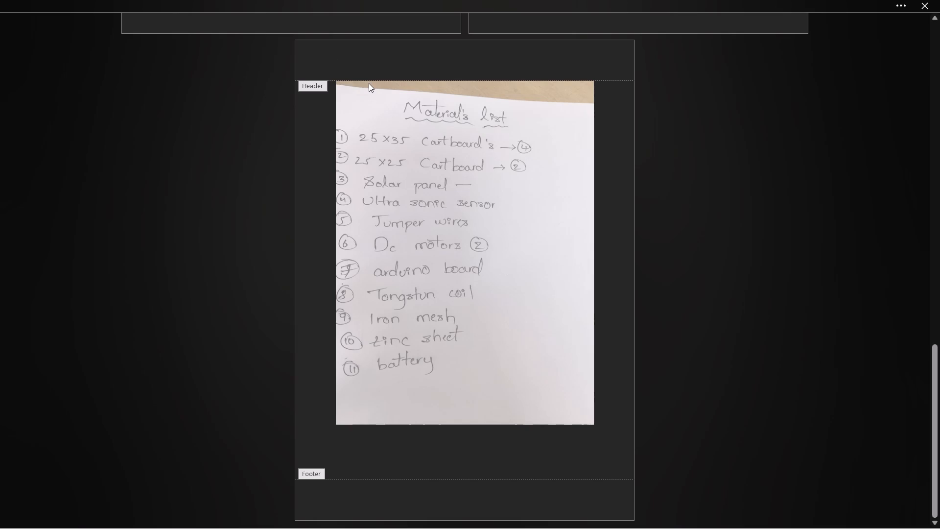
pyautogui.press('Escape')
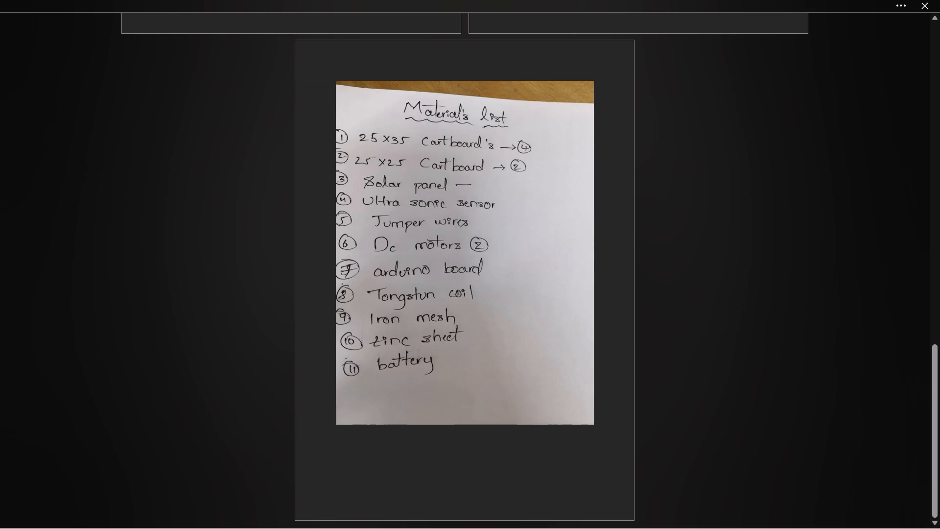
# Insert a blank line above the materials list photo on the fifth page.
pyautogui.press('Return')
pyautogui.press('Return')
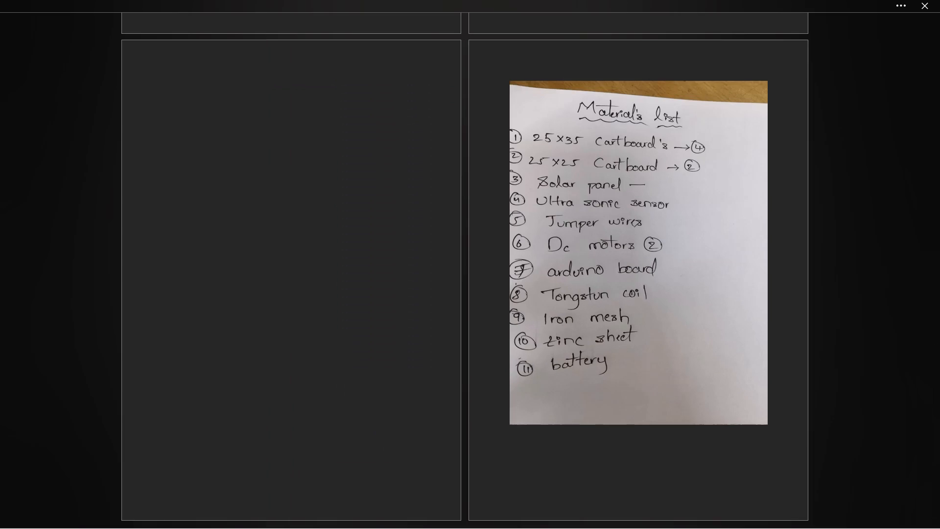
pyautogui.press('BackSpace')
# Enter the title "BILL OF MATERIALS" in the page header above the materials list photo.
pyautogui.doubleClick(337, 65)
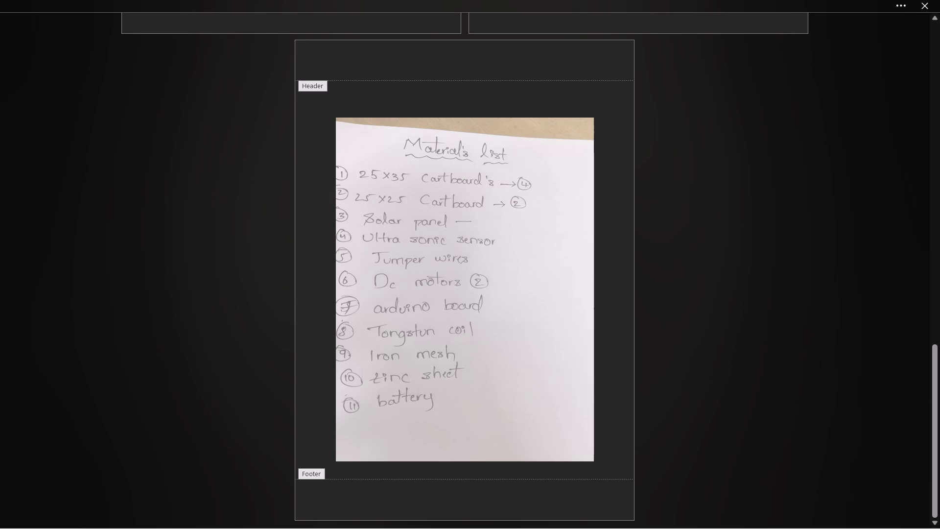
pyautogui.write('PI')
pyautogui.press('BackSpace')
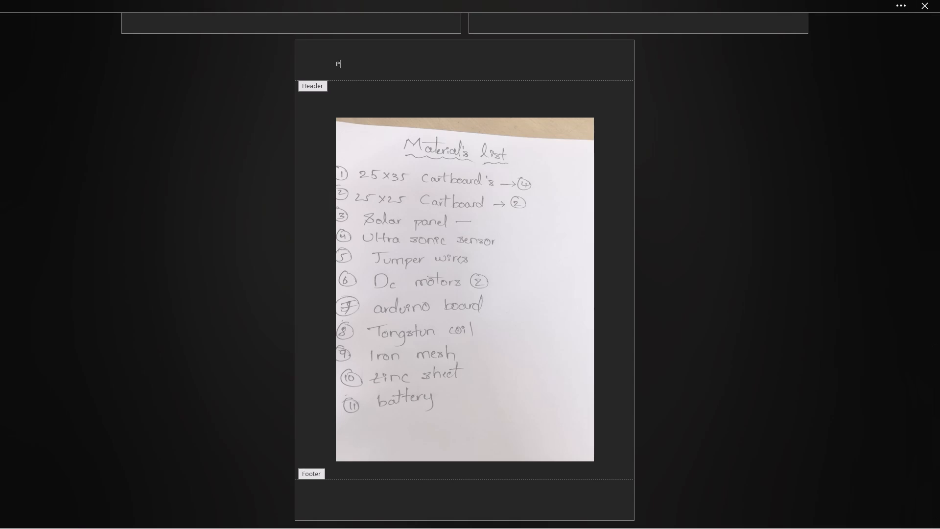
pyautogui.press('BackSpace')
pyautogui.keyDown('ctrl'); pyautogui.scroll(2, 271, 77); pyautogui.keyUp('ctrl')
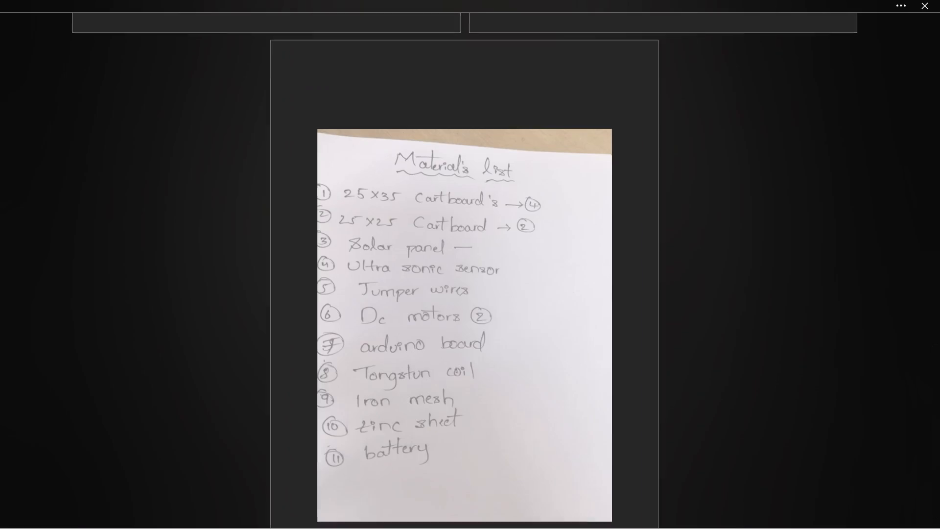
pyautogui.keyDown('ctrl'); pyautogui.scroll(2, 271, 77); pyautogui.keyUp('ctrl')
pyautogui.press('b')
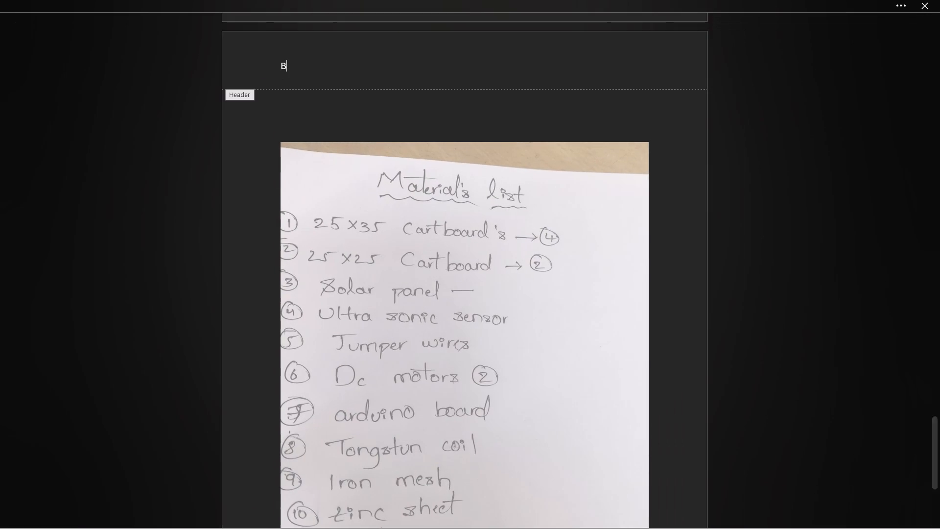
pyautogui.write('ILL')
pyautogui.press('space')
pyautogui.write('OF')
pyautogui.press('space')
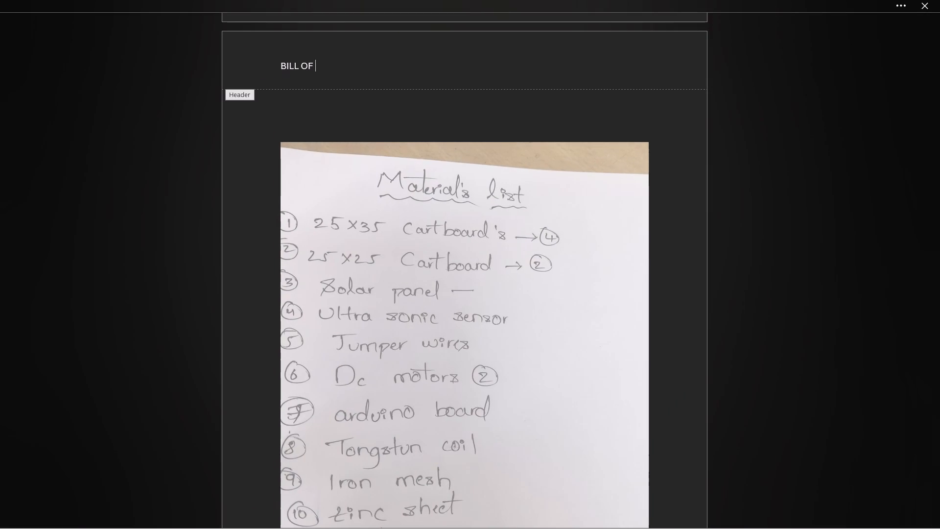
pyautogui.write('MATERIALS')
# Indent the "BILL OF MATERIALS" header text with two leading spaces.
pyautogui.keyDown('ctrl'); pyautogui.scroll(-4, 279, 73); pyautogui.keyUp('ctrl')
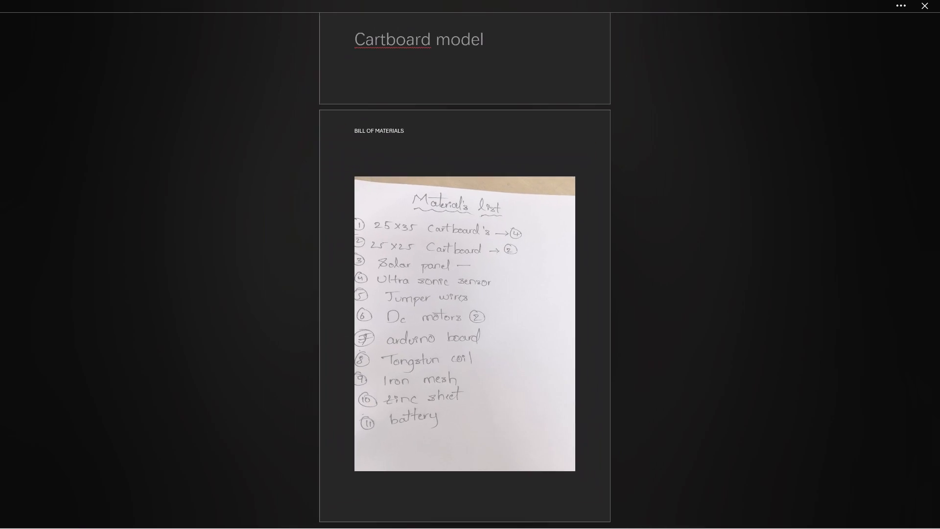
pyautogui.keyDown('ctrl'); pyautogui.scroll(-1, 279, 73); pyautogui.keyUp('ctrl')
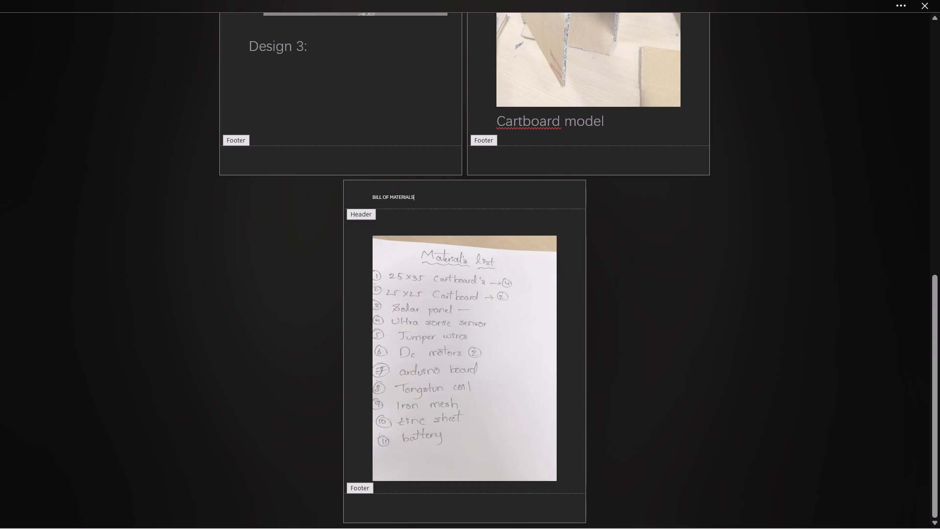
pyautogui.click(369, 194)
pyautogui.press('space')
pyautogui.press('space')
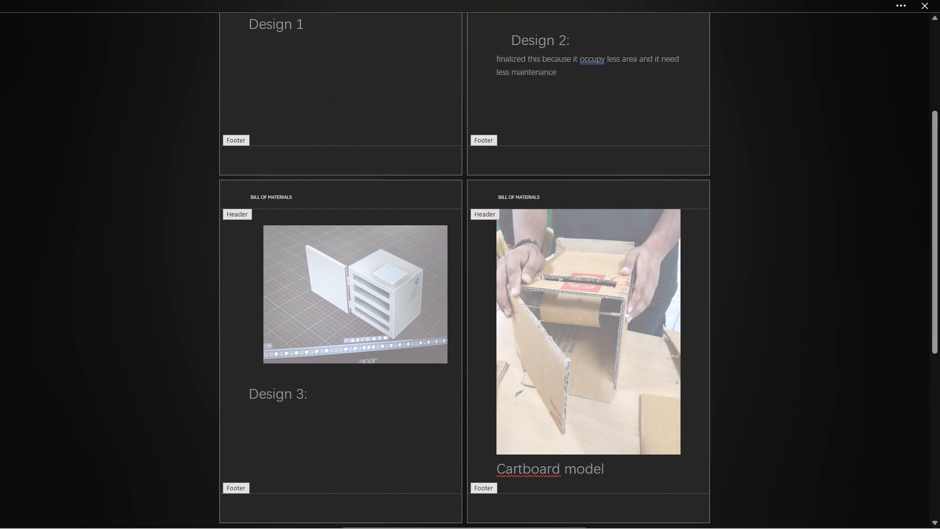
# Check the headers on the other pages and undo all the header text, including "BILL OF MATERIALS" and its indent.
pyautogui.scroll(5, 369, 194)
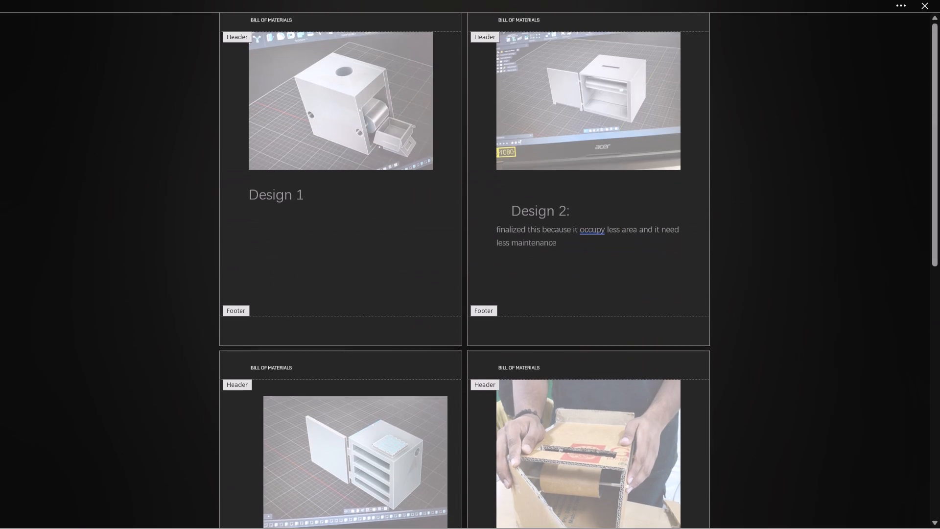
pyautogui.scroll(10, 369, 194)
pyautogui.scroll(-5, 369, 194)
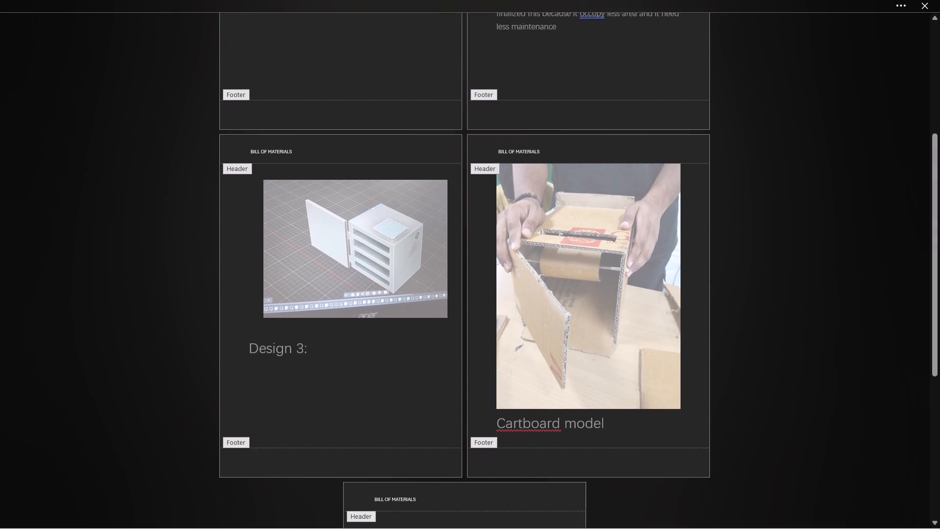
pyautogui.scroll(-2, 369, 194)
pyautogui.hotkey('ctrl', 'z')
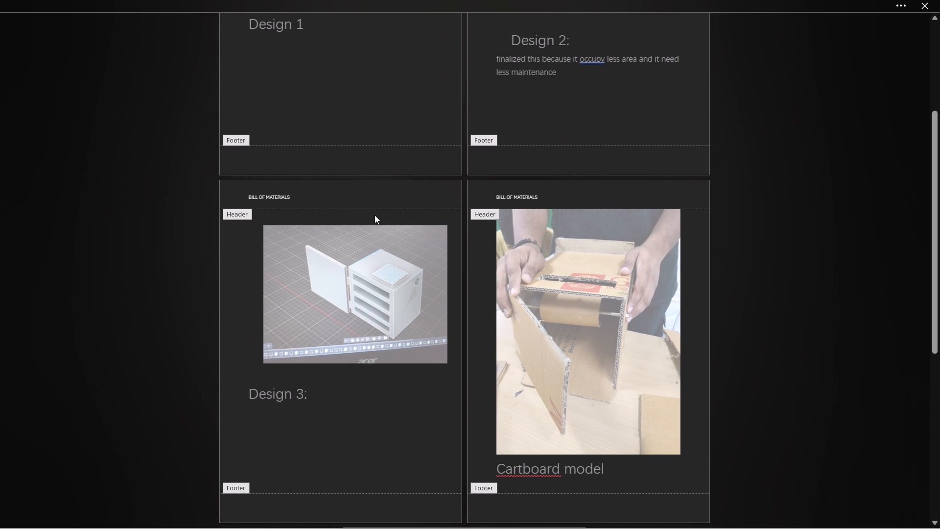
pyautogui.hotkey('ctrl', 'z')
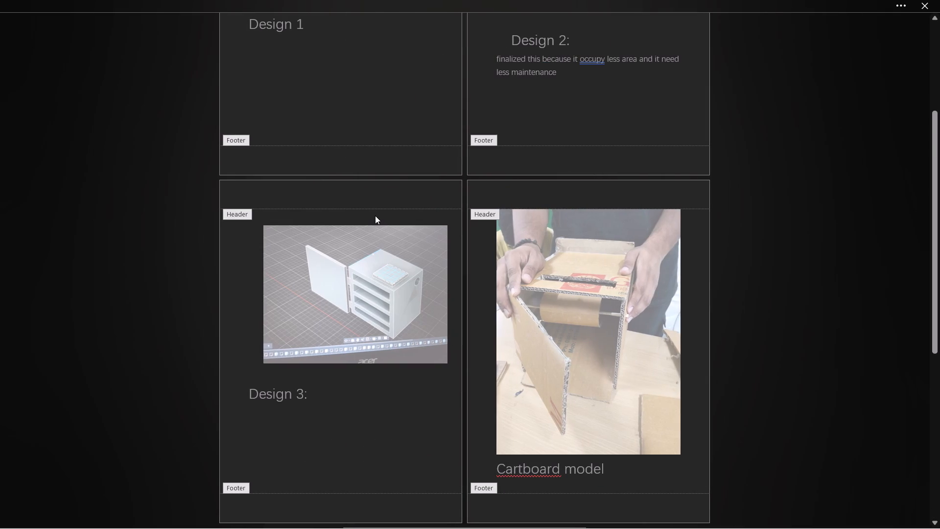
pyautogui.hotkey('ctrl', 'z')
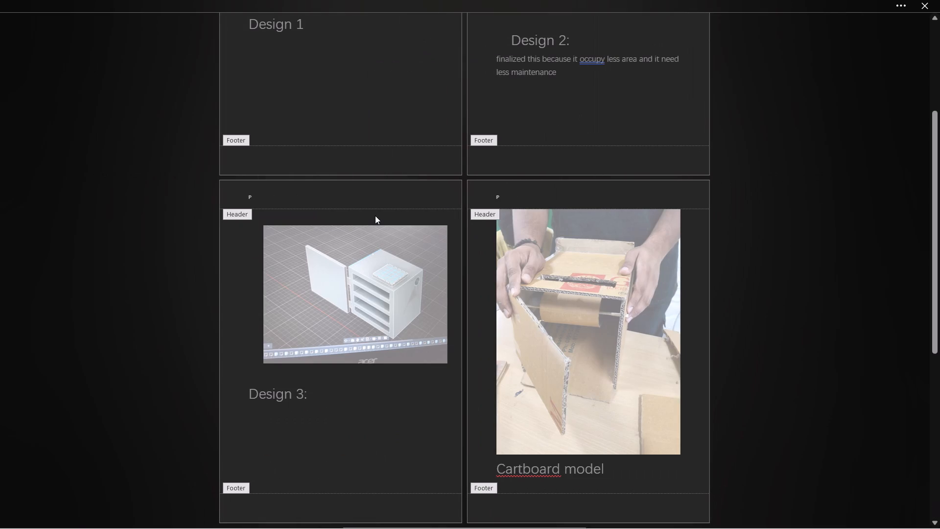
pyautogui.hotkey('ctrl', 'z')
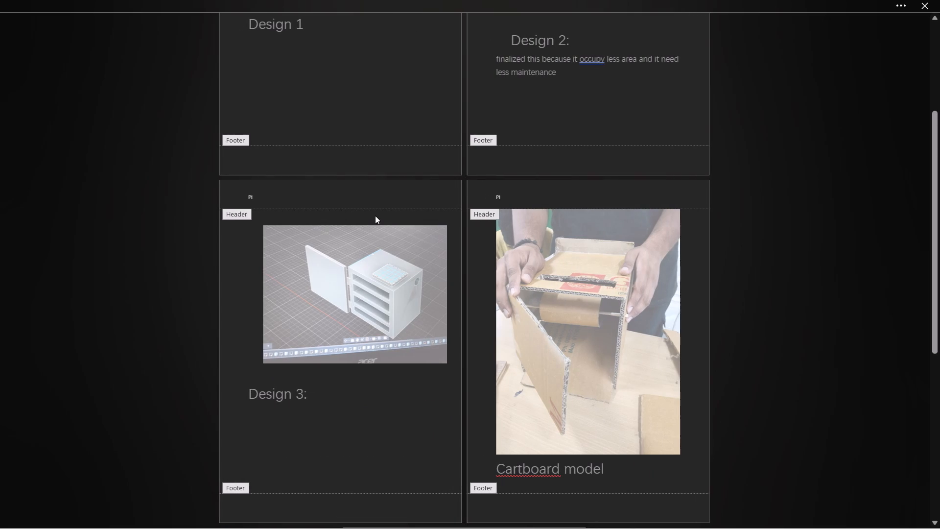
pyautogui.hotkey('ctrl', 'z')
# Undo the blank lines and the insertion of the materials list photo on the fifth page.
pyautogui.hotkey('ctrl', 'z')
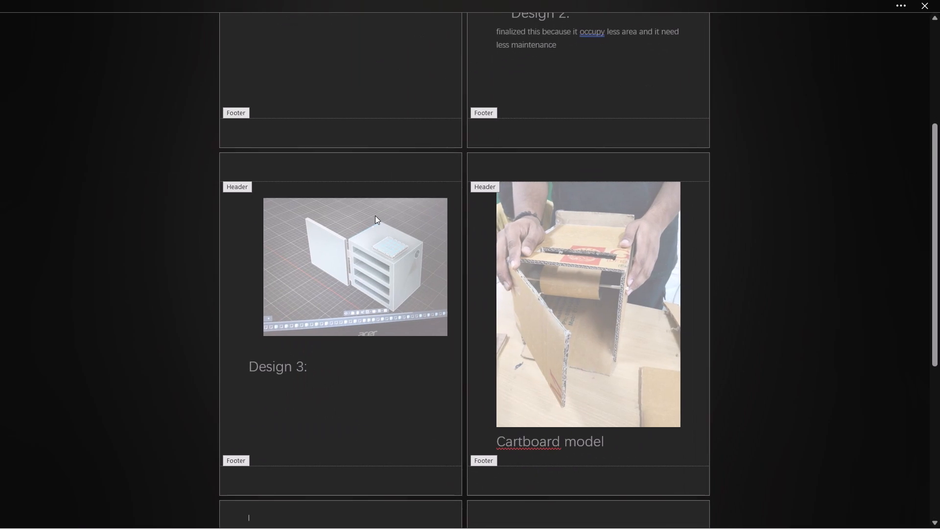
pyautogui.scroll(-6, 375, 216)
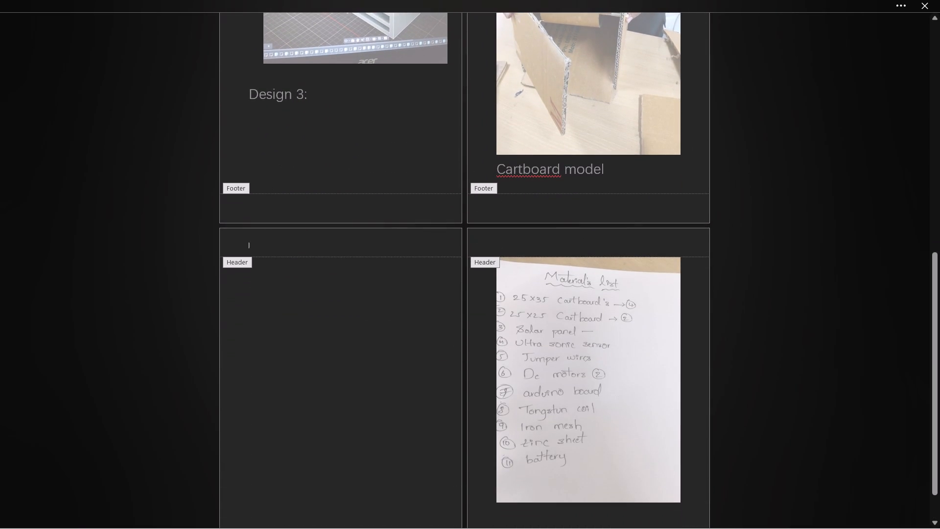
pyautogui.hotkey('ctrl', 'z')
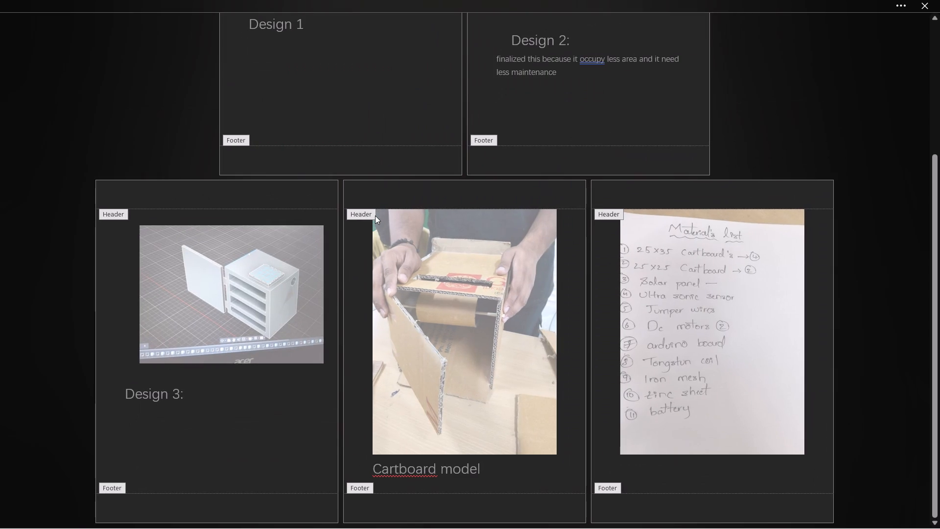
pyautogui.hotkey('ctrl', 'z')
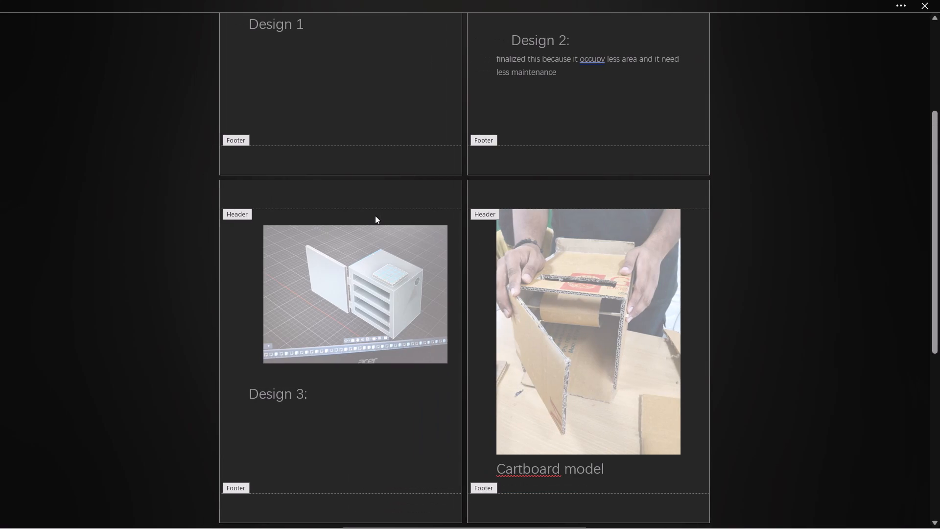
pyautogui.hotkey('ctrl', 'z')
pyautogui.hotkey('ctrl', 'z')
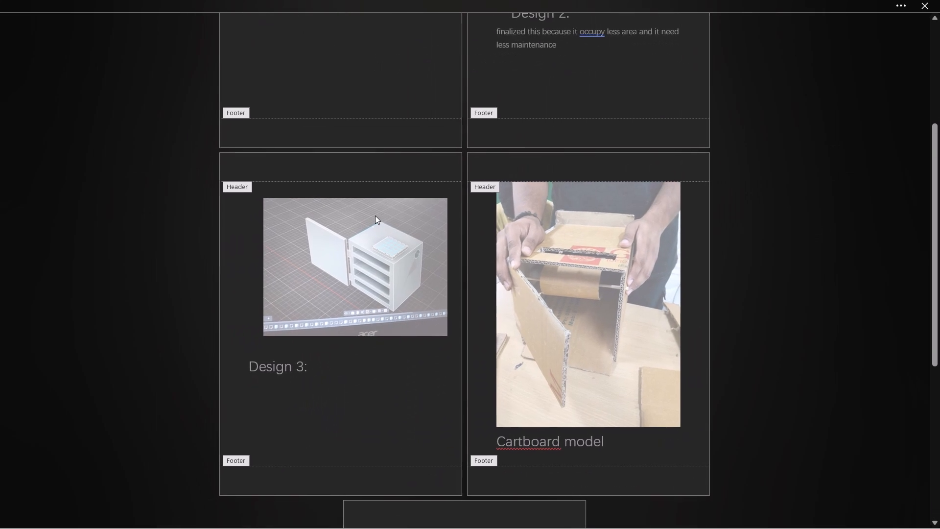
# Leave header editing and paste the materials list photo onto the blank fifth page.
pyautogui.scroll(-3, 375, 216)
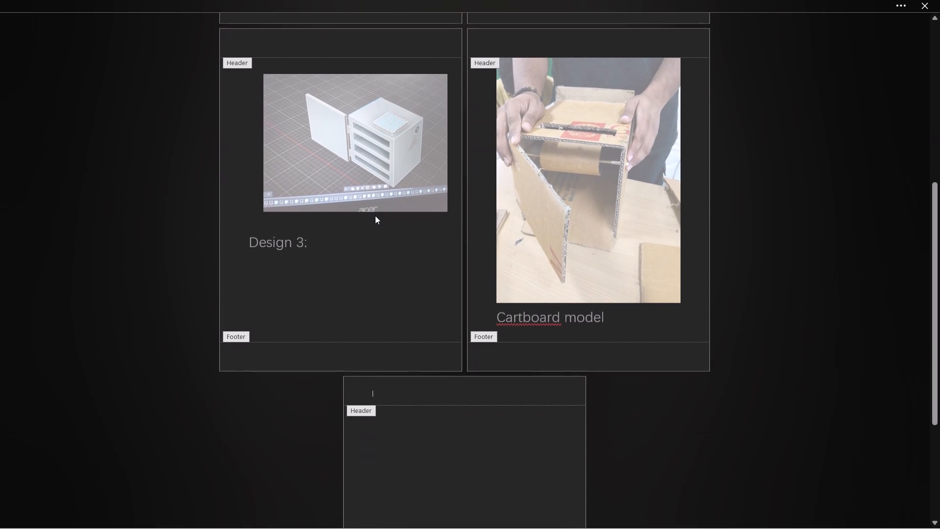
pyautogui.scroll(-5, 375, 216)
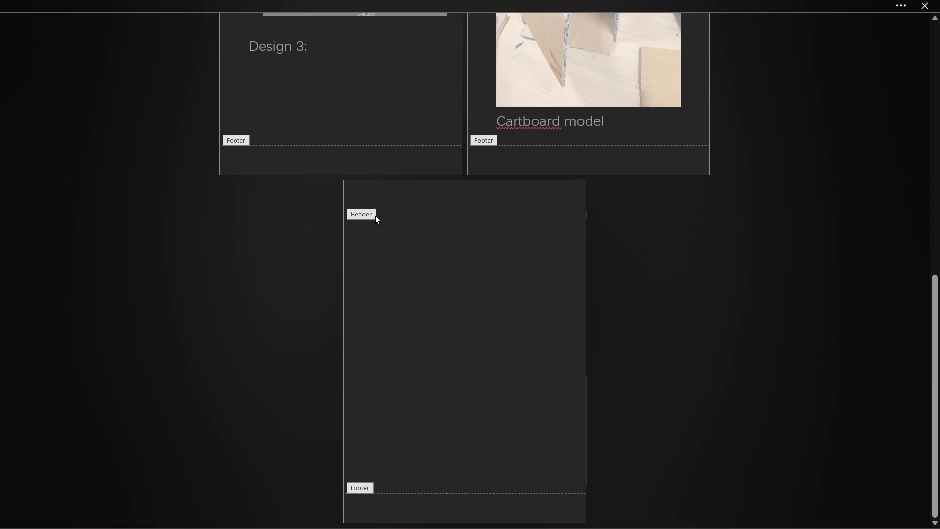
pyautogui.scroll(-2, 375, 216)
pyautogui.click(499, 271)
pyautogui.tripleClick(499, 271)
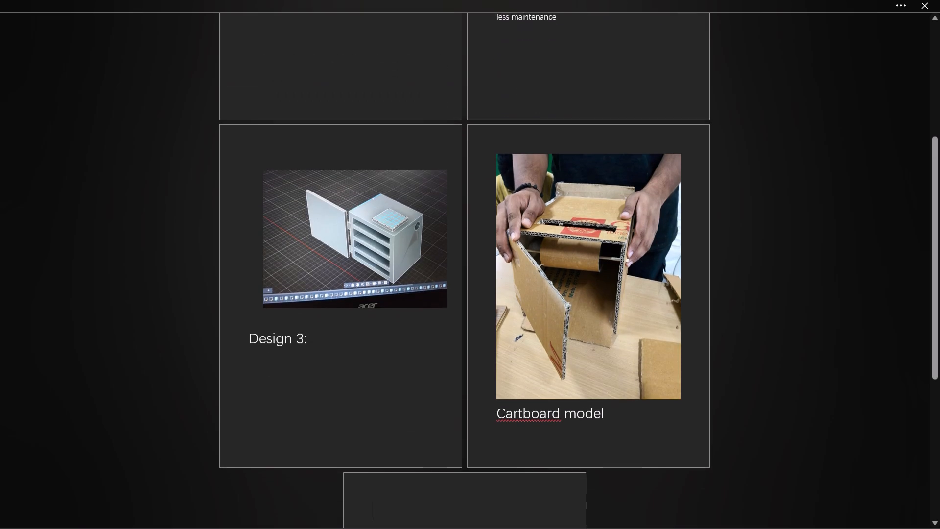
pyautogui.scroll(7, 444, 208)
pyautogui.scroll(-1, 444, 208)
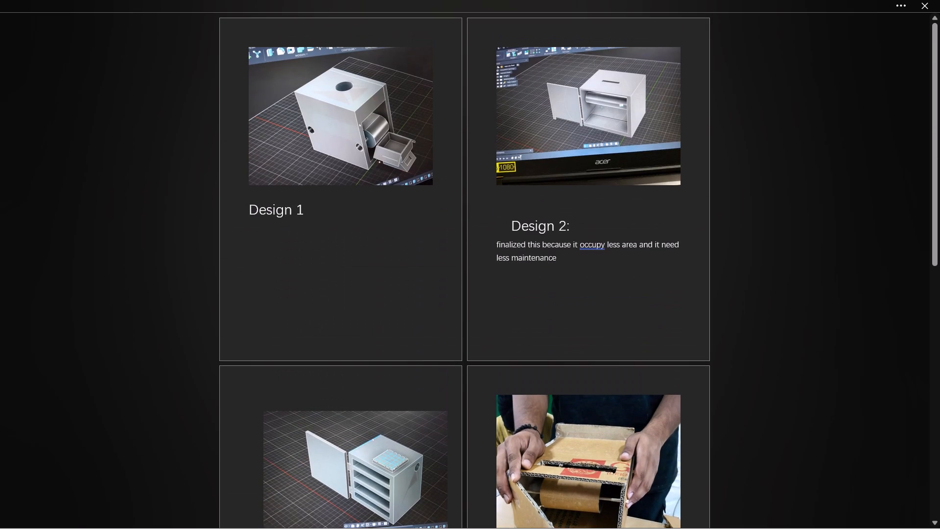
pyautogui.scroll(-5, 444, 208)
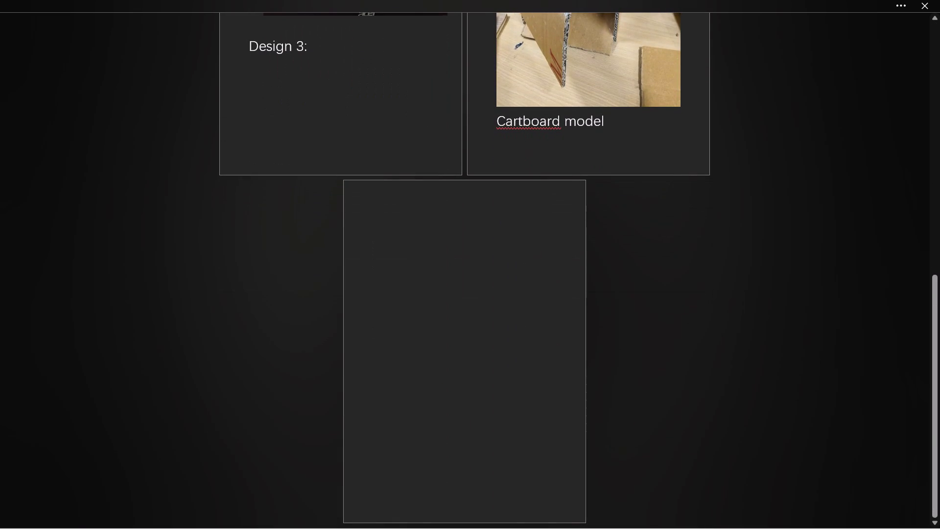
pyautogui.click(409, 210)
pyautogui.hotkey('ctrl', 'v')
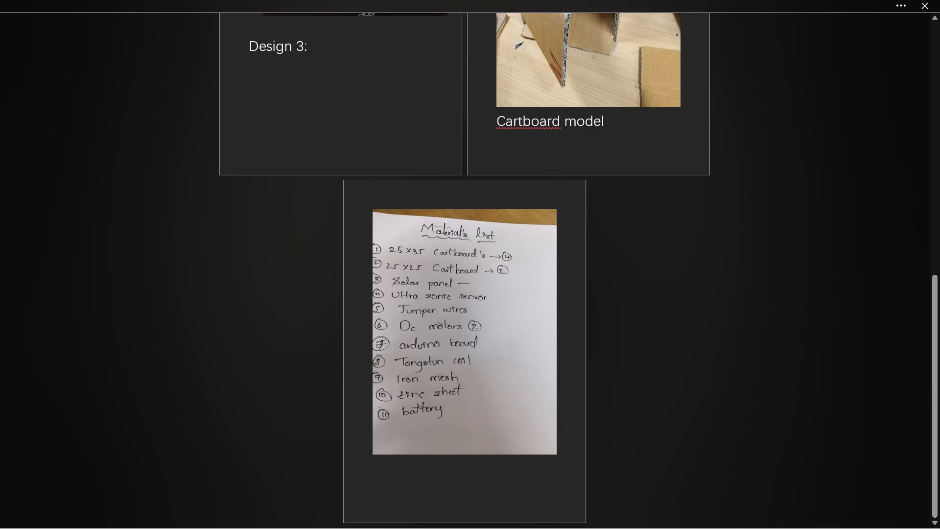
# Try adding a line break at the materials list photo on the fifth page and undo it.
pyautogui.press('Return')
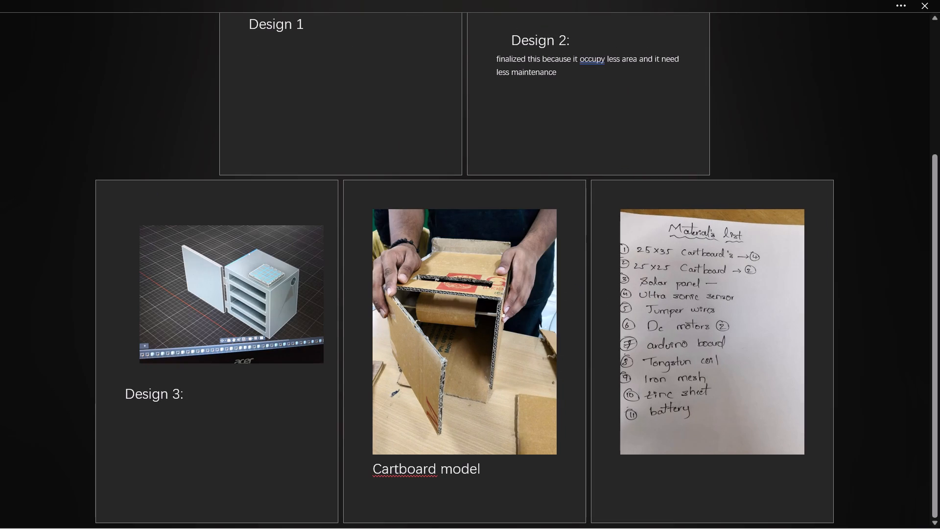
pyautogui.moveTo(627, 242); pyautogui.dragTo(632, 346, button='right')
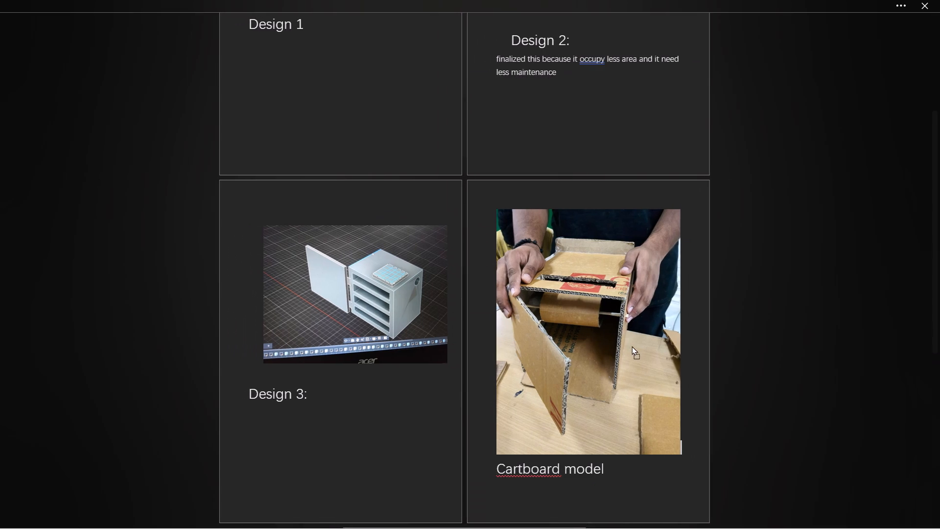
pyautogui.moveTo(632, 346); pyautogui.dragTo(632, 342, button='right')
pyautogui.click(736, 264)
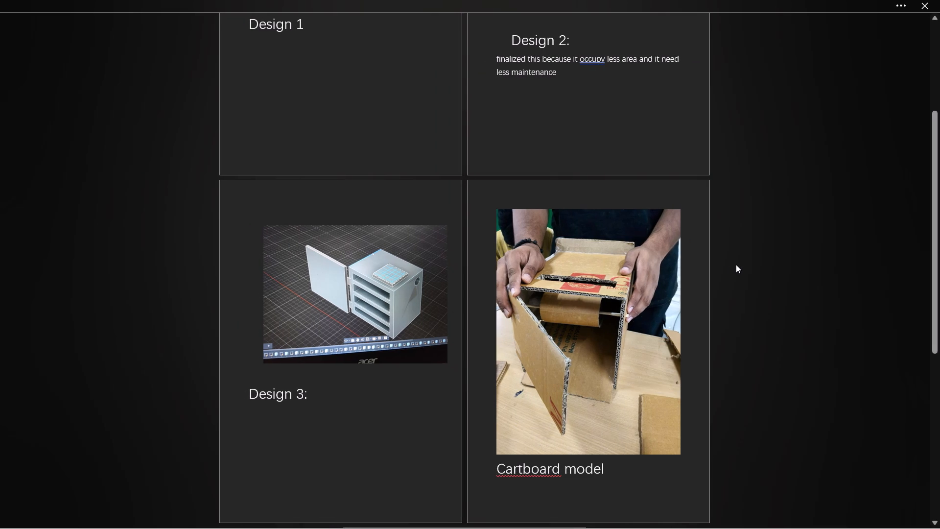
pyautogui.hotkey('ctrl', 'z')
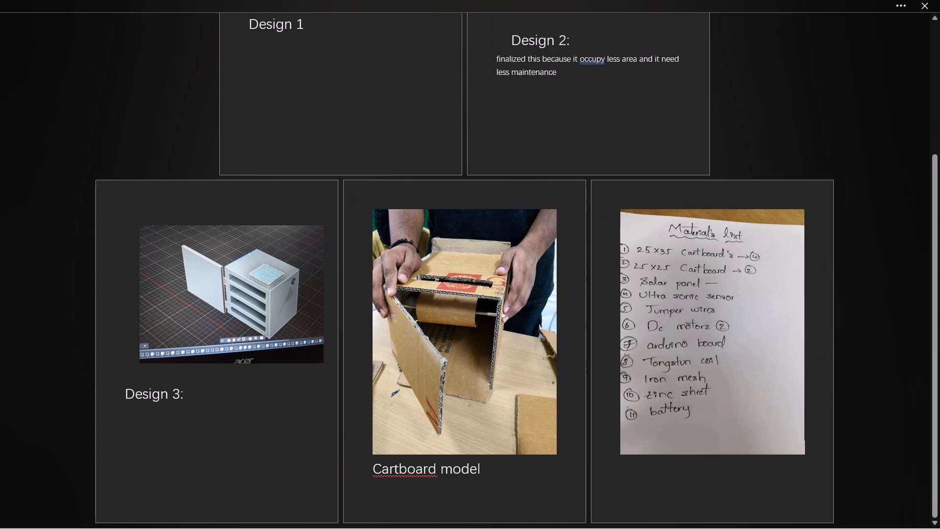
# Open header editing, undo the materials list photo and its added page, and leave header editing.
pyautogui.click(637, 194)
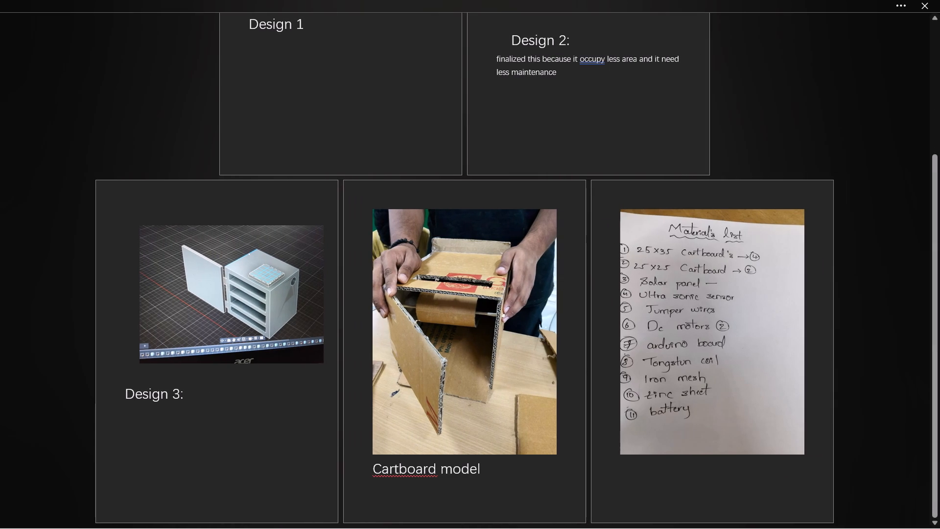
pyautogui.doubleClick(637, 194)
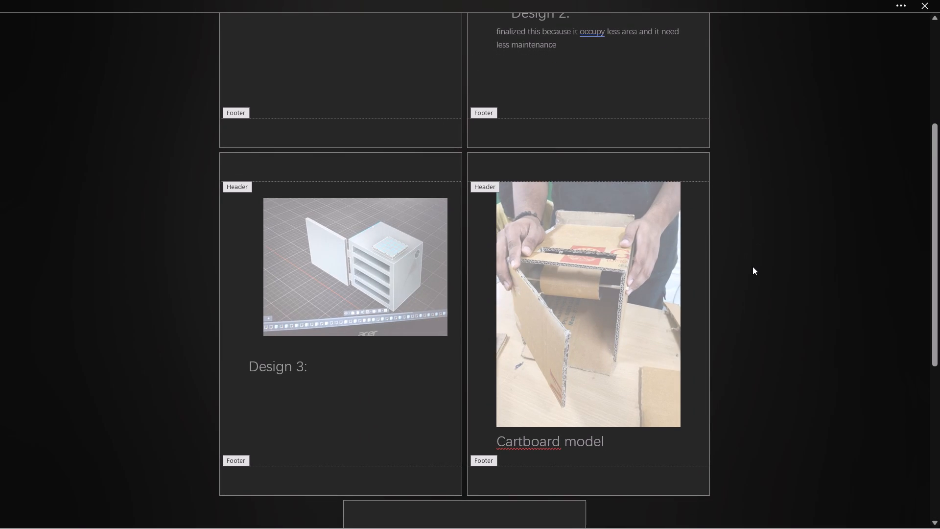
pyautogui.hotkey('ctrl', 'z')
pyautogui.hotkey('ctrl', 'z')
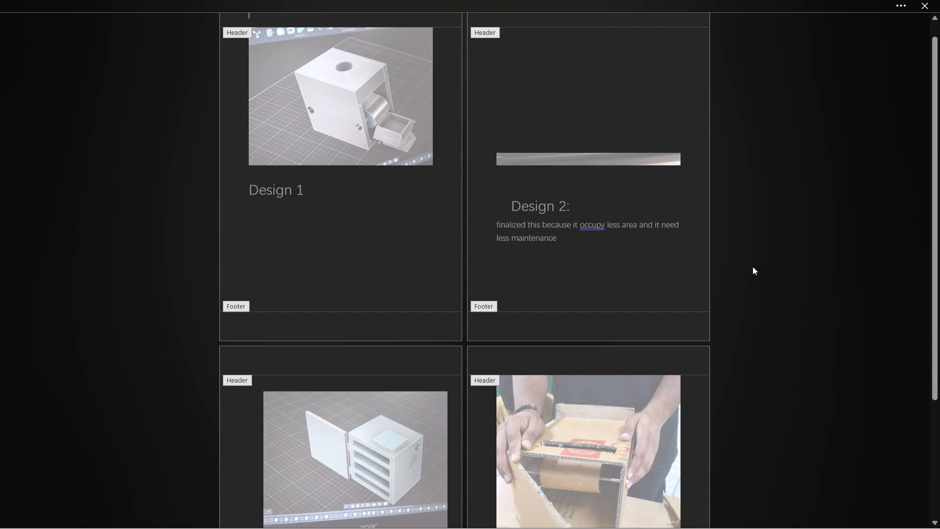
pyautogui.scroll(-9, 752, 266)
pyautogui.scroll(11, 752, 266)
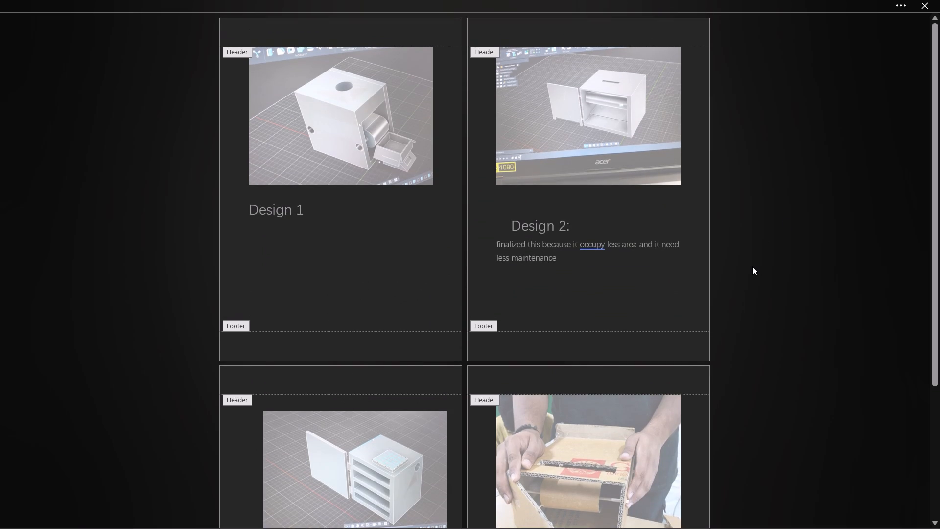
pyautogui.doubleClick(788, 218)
# Start a new line after the "Cartboard model" caption and paste the materials list photo onto the fifth page.
pyautogui.scroll(-5, 771, 390)
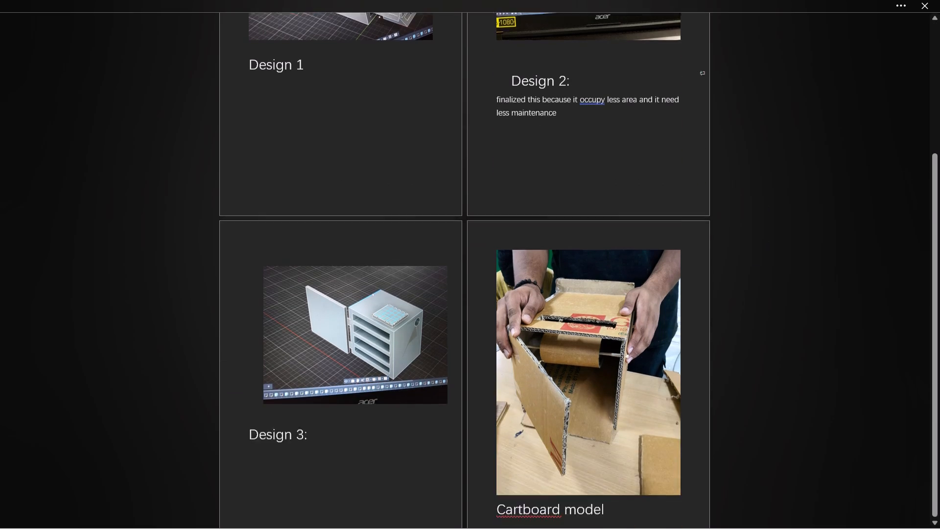
pyautogui.scroll(-8, 771, 390)
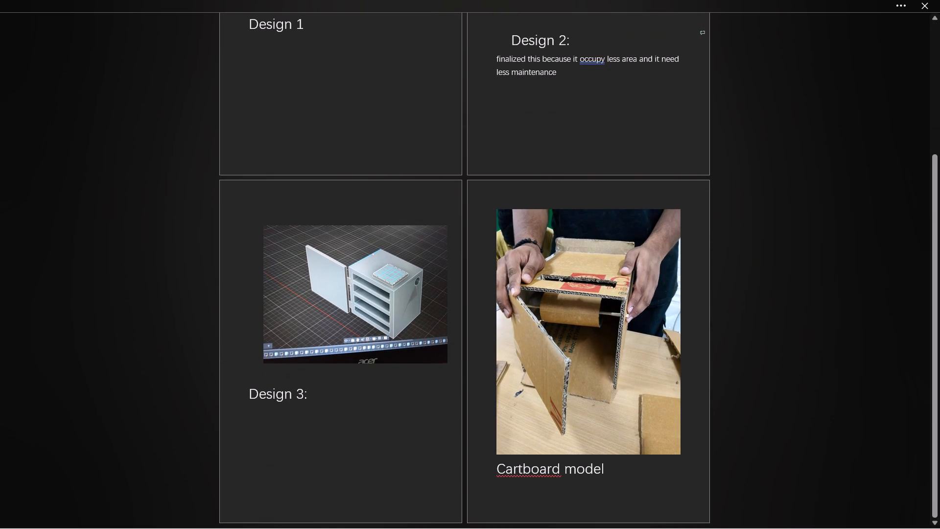
pyautogui.click(625, 468)
pyautogui.click(625, 468)
pyautogui.press('Return')
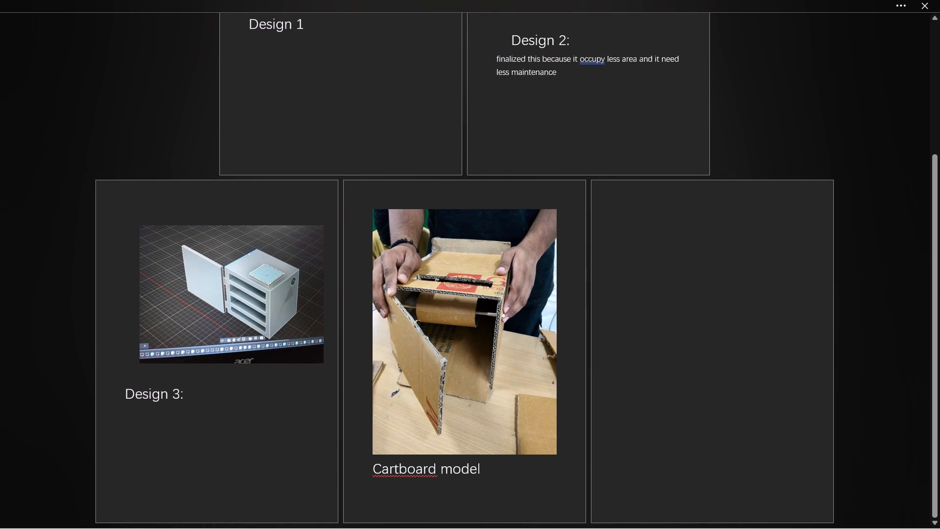
pyautogui.hotkey('ctrl', 'v')
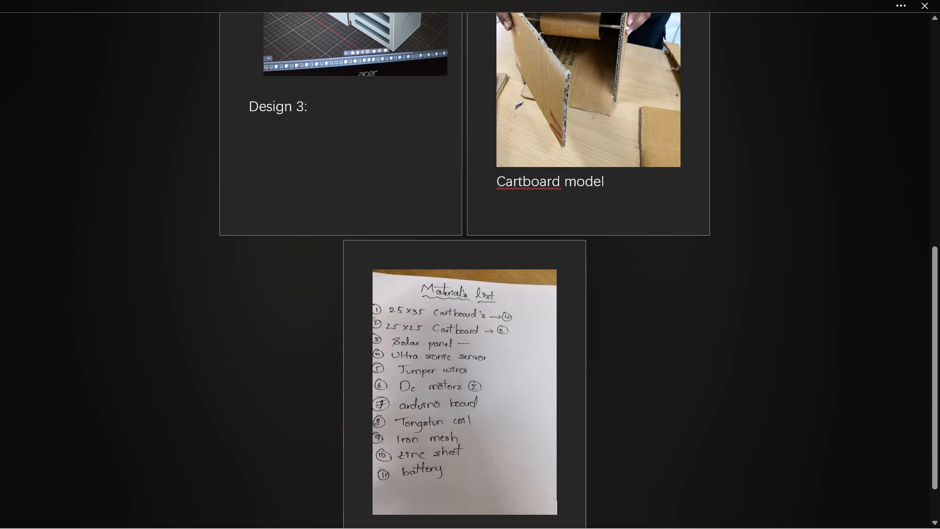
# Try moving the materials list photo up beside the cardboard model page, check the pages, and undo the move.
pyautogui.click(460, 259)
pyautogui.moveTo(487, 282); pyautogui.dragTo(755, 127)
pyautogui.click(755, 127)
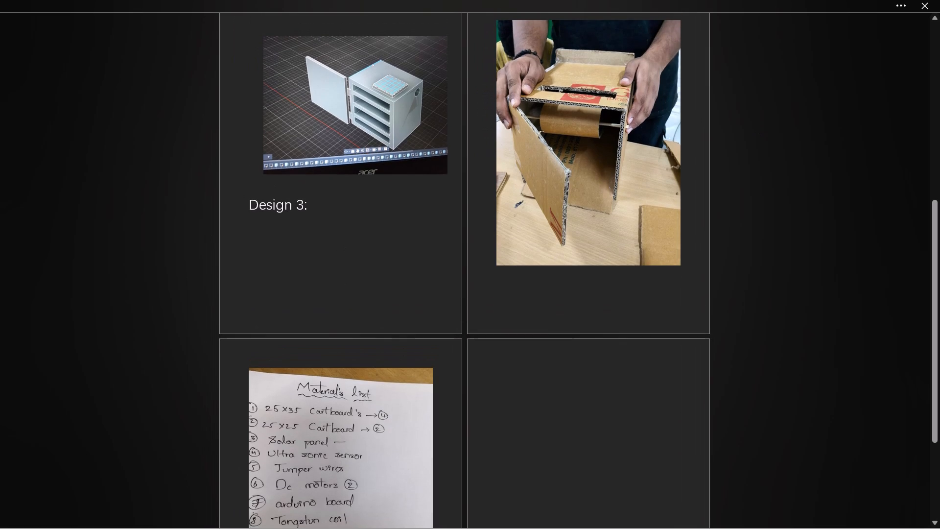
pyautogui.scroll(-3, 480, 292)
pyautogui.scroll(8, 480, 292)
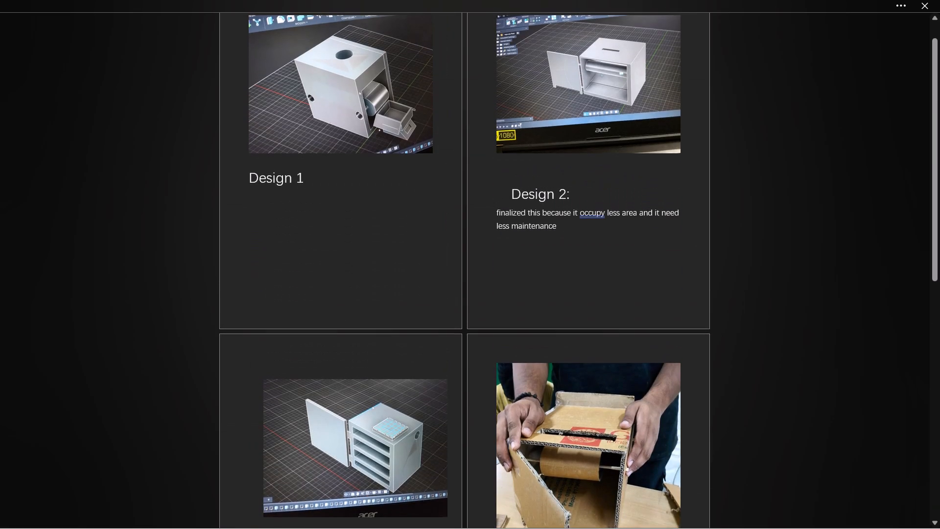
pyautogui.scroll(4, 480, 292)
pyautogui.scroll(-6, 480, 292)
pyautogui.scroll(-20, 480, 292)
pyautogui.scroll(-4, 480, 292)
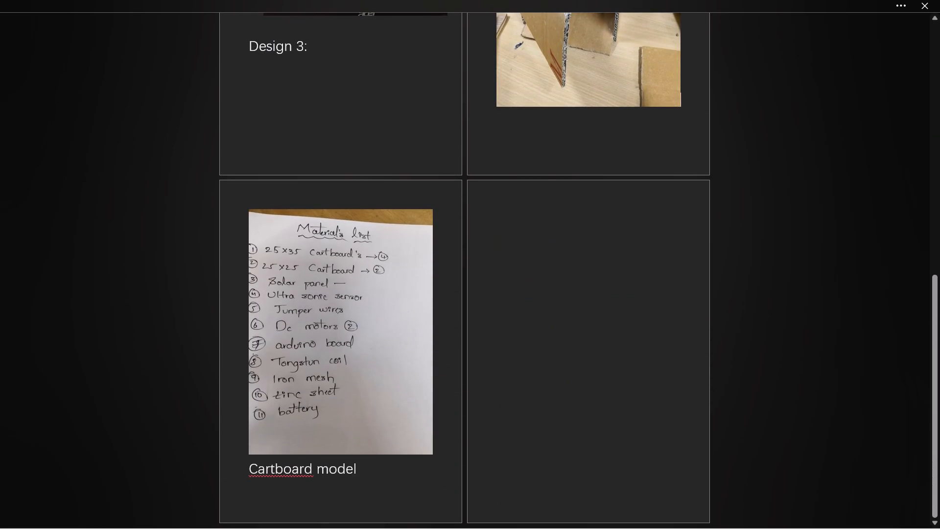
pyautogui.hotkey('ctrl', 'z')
# Stretch the materials list photo on the fifth page slightly taller while keeping its width.
pyautogui.scroll(-5, 480, 292)
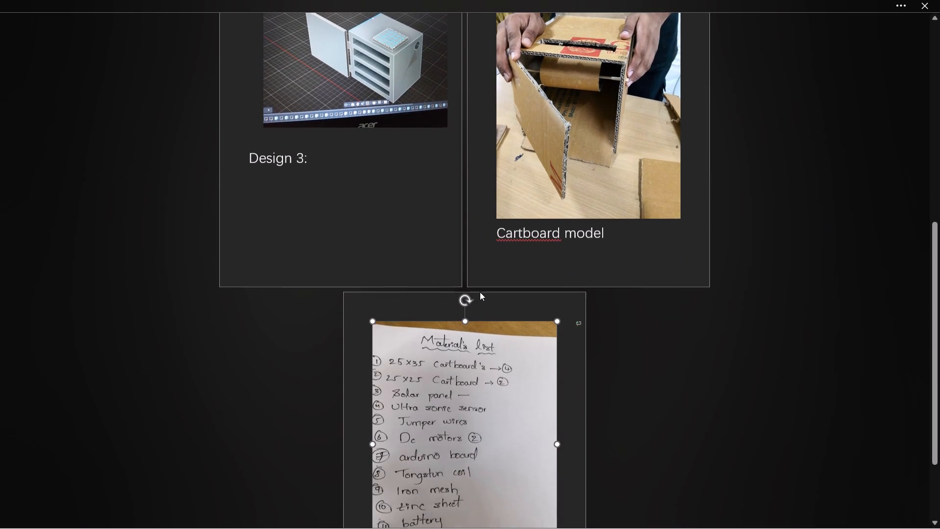
pyautogui.moveTo(465, 296); pyautogui.dragTo(465, 318)
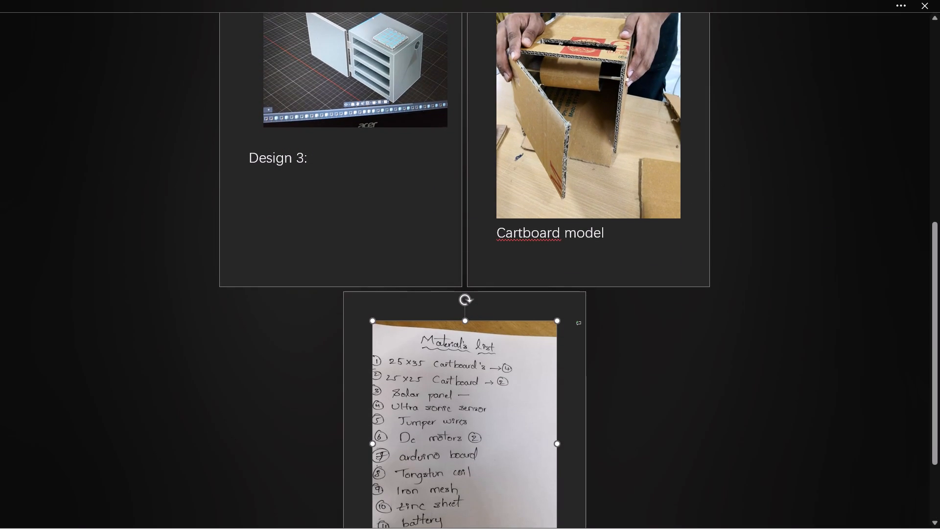
pyautogui.moveTo(465, 318); pyautogui.dragTo(465, 314)
pyautogui.scroll(-3, 531, 329)
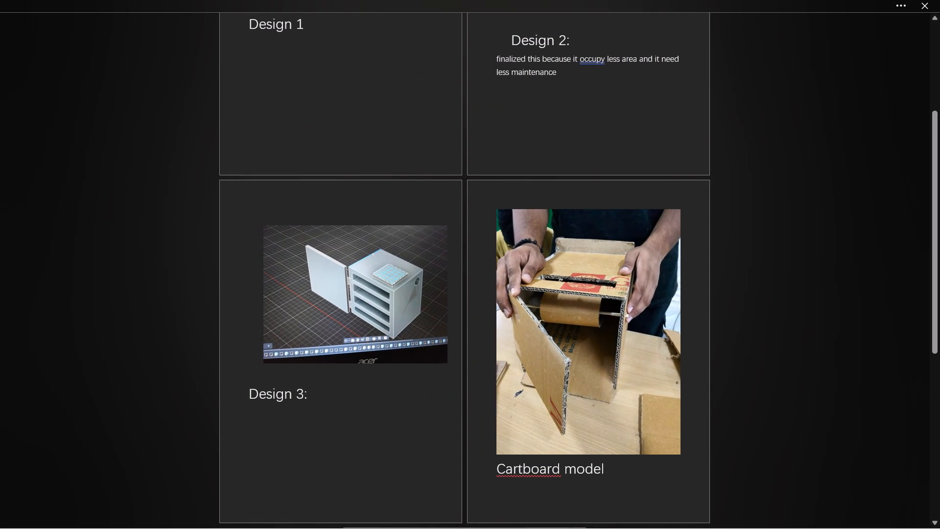
pyautogui.scroll(-8, 531, 329)
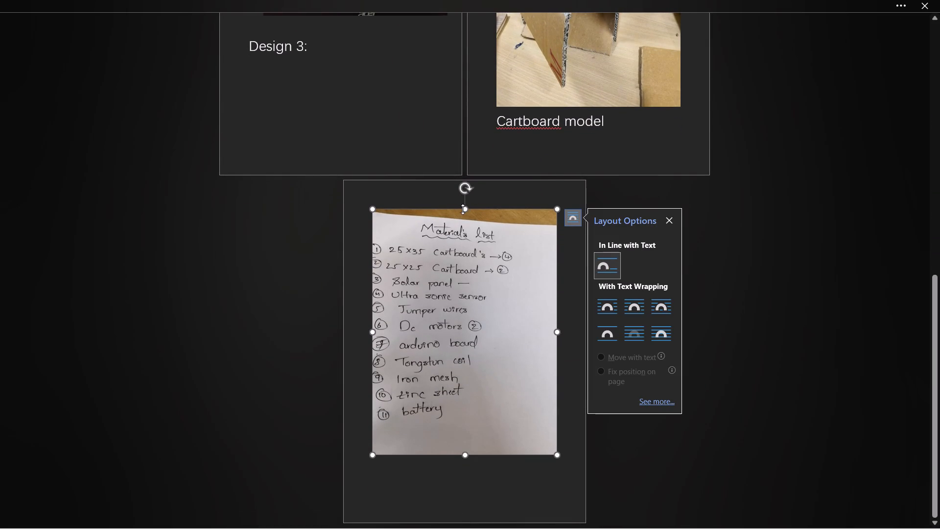
pyautogui.moveTo(463, 209); pyautogui.dragTo(462, 225)
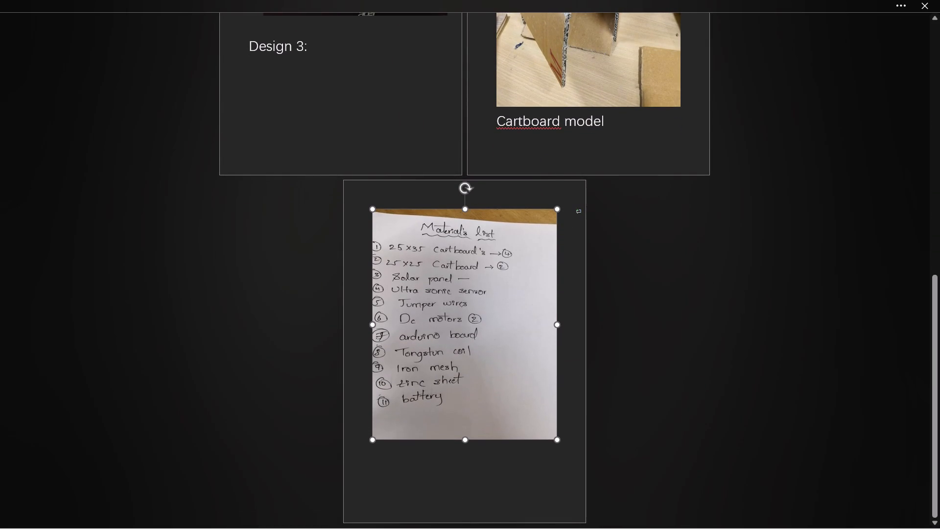
pyautogui.moveTo(462, 225); pyautogui.dragTo(477, 403)
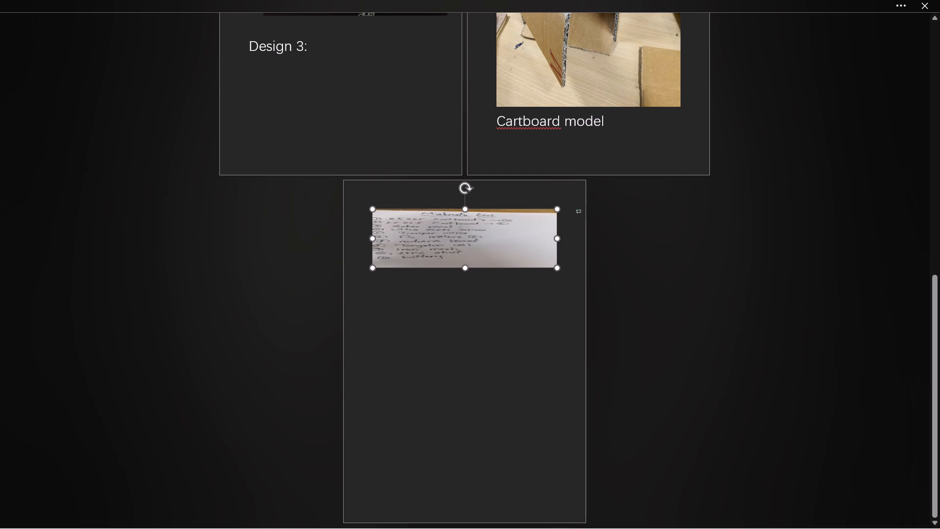
pyautogui.moveTo(477, 403); pyautogui.dragTo(462, 161)
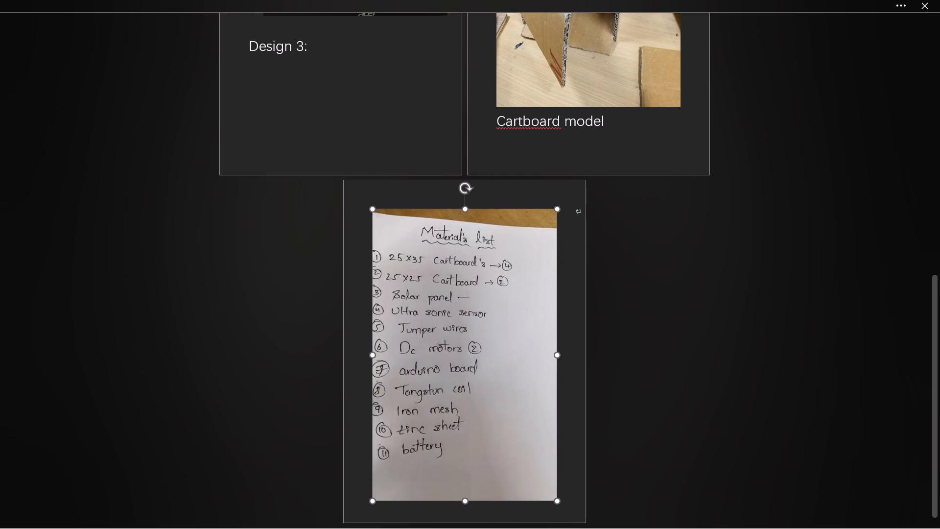
pyautogui.moveTo(462, 161); pyautogui.dragTo(470, 191)
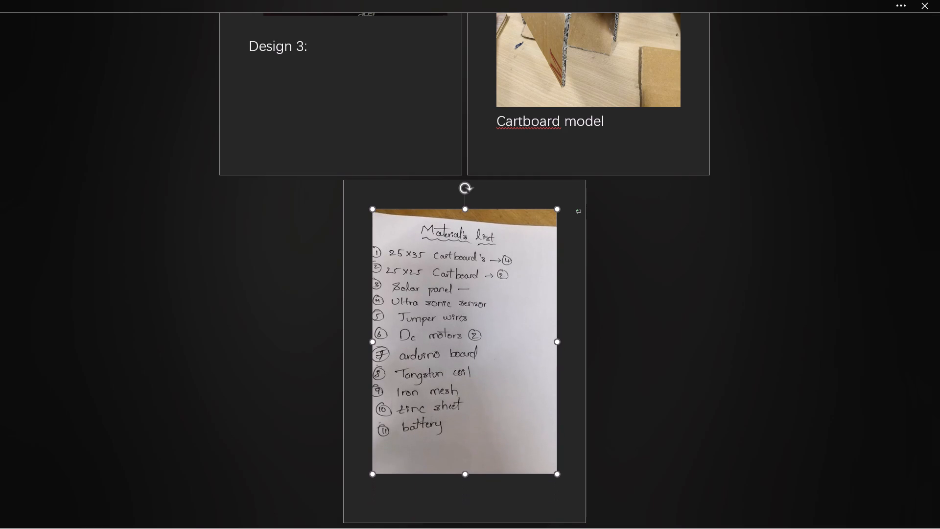
pyautogui.moveTo(470, 191); pyautogui.dragTo(471, 191)
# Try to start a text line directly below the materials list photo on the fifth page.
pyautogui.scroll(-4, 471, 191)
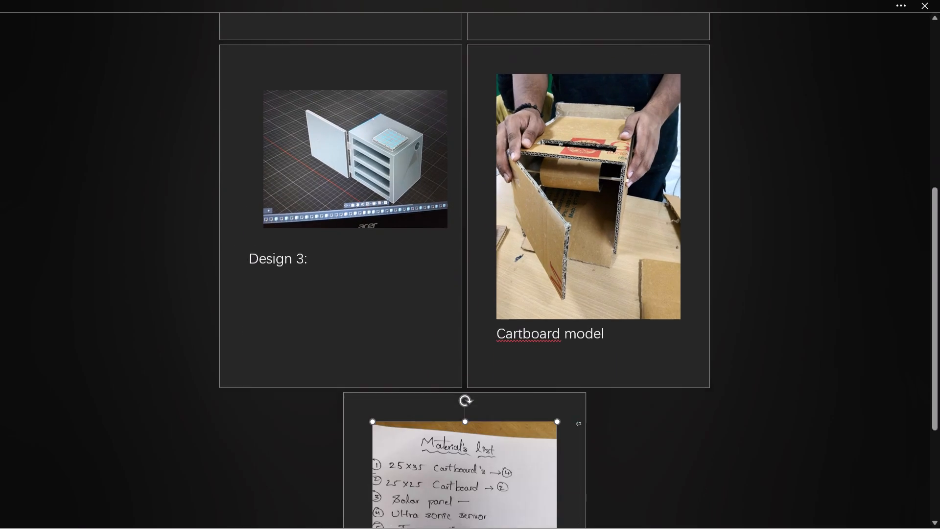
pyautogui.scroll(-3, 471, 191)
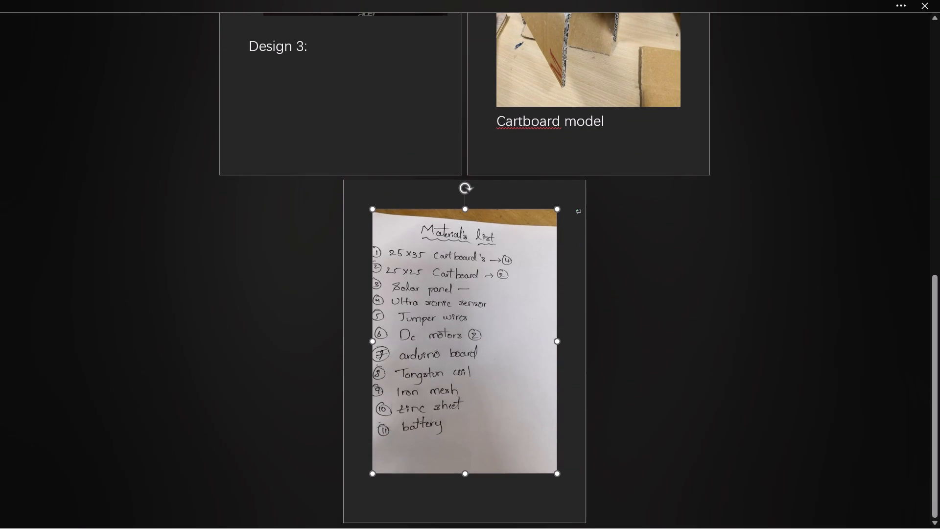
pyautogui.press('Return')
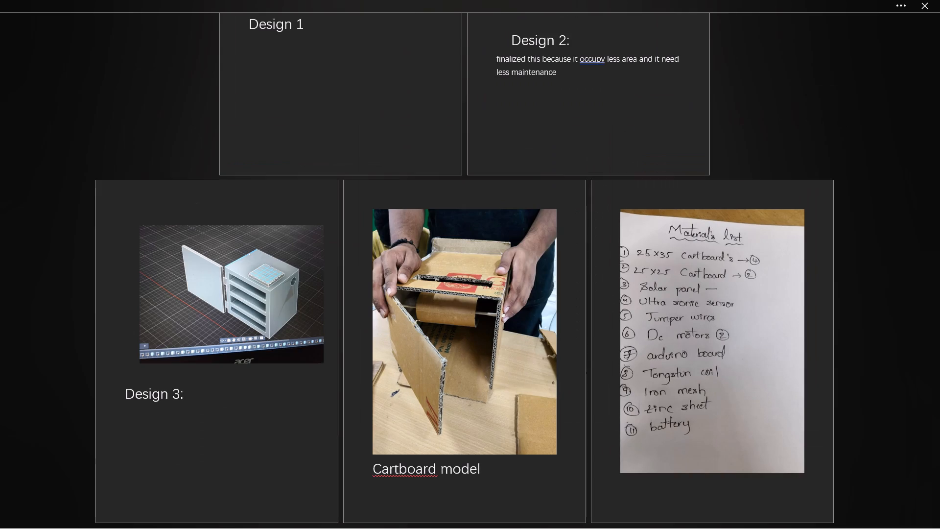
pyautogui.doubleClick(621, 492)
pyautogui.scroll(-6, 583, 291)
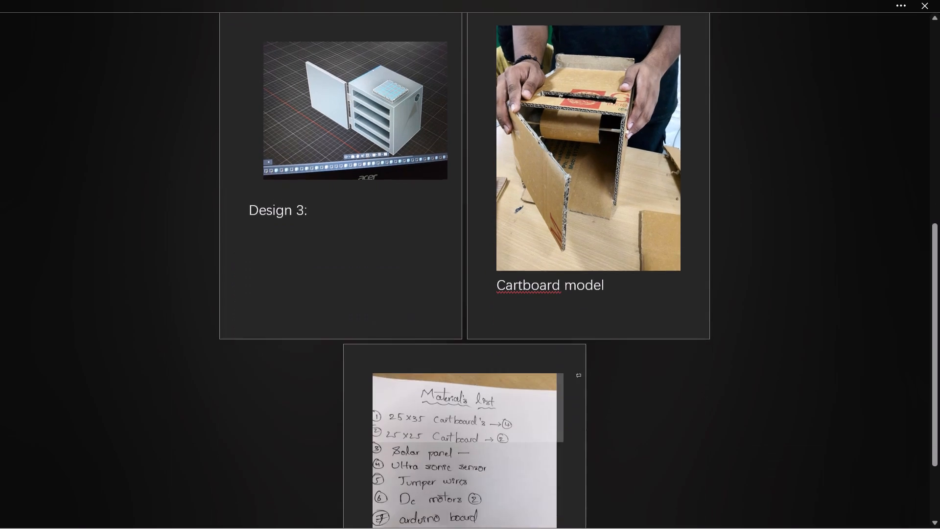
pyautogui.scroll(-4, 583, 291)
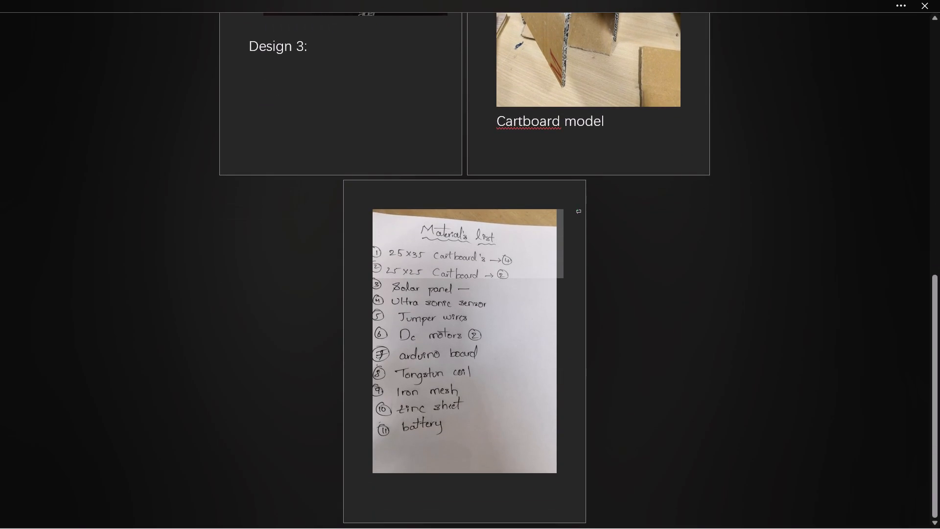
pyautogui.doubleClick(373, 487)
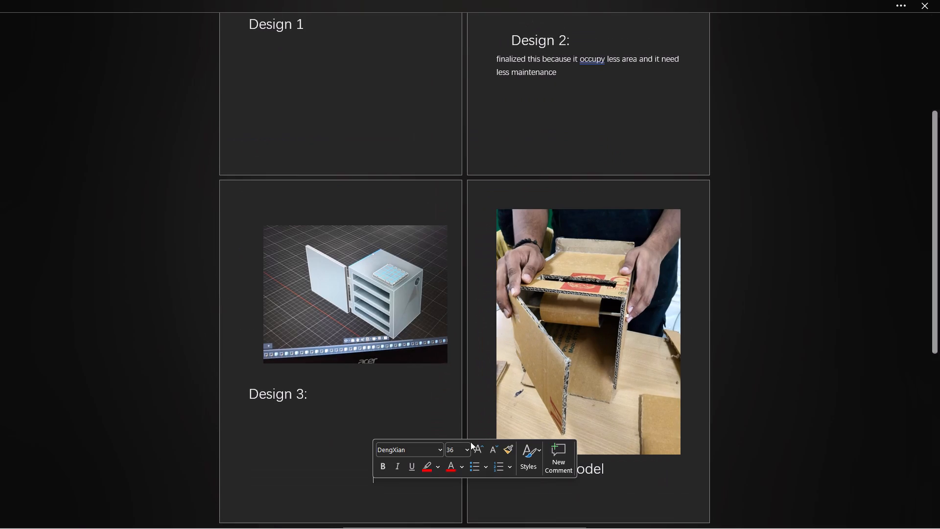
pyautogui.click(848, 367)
# Review all five pages, checking the design pictures, captions, cardboard model photo and materials list photo.
pyautogui.scroll(-8, 848, 367)
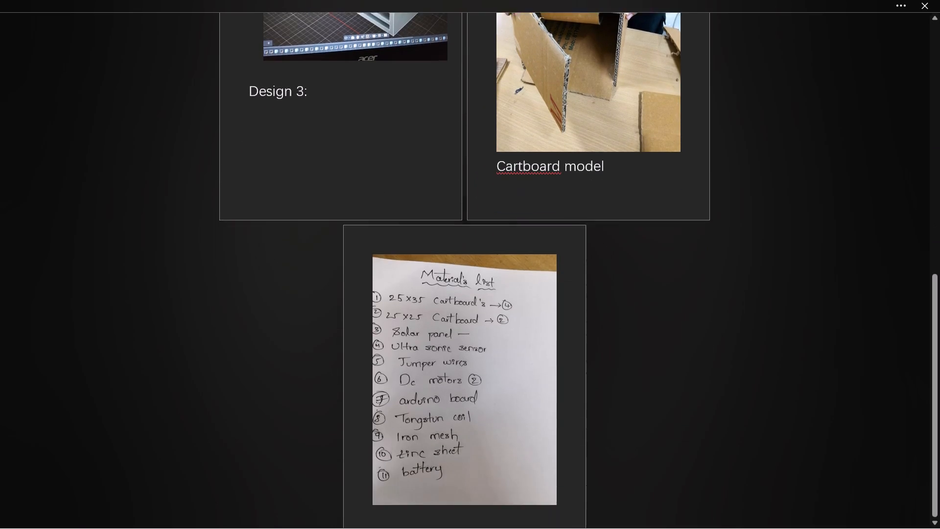
pyautogui.scroll(-6, 848, 367)
pyautogui.scroll(6, 597, 233)
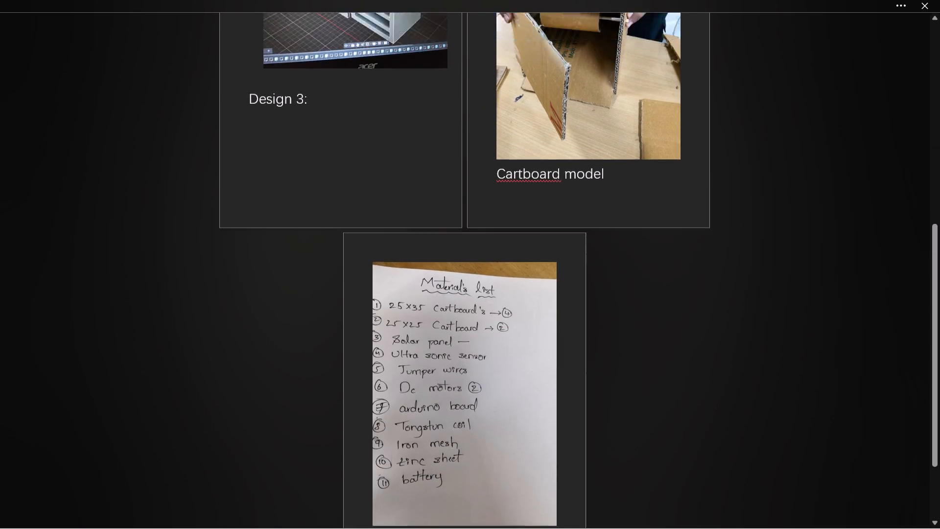
pyautogui.scroll(4, 597, 233)
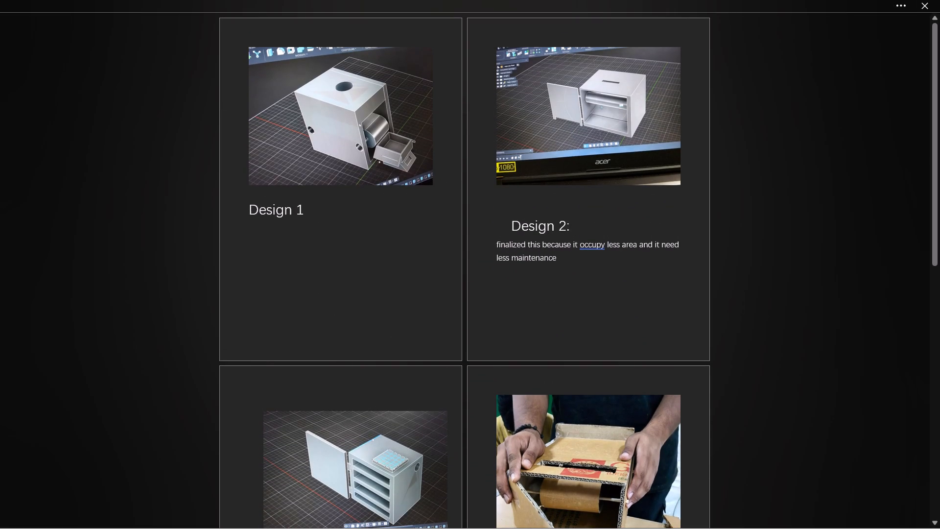
pyautogui.scroll(-3, 558, 157)
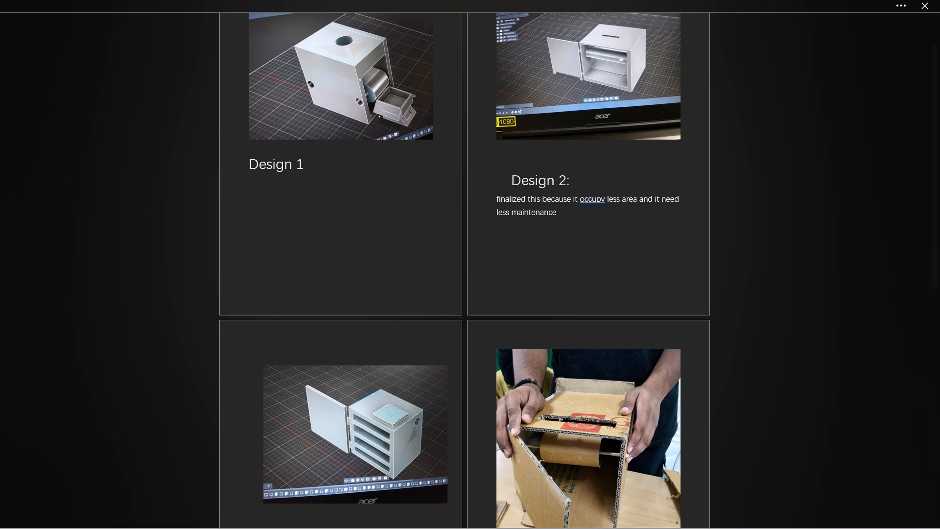
# Start saving the document as a new file in the Documents folder on this PC.
pyautogui.click(898, 5)
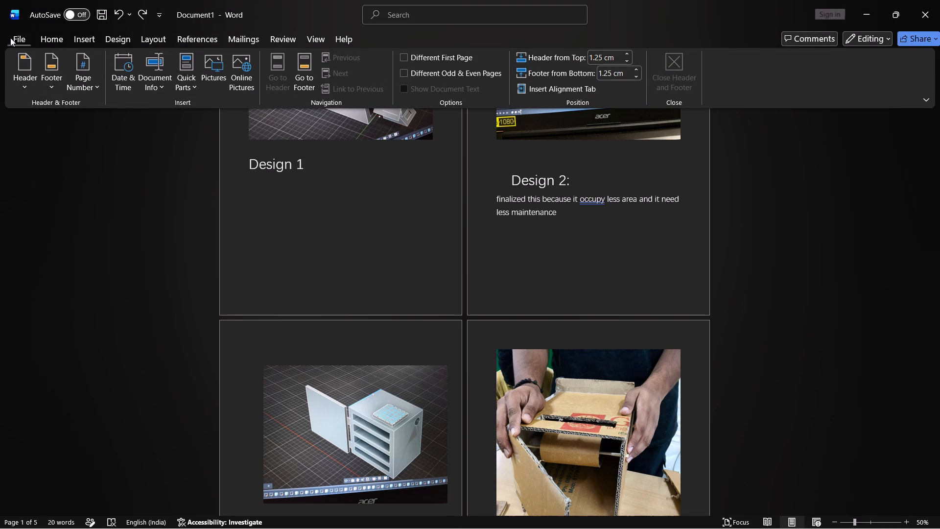
pyautogui.click(11, 39)
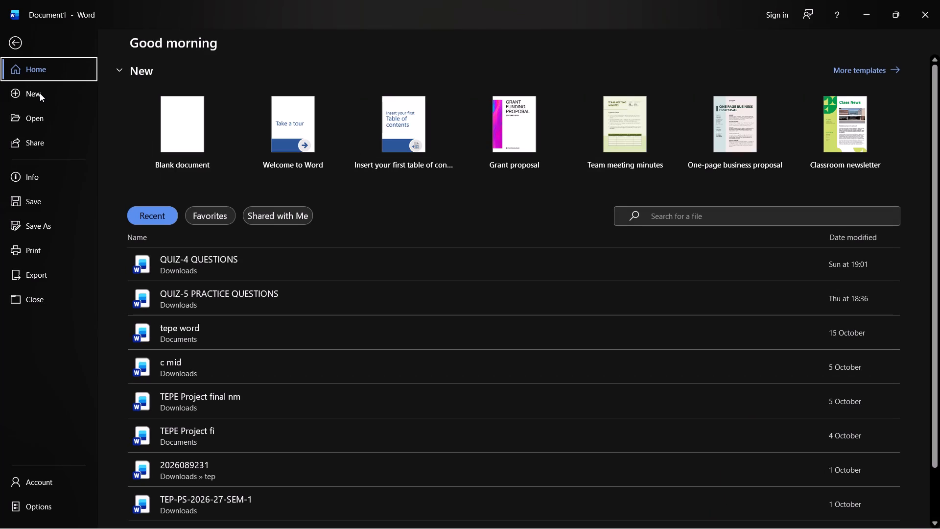
pyautogui.click(45, 222)
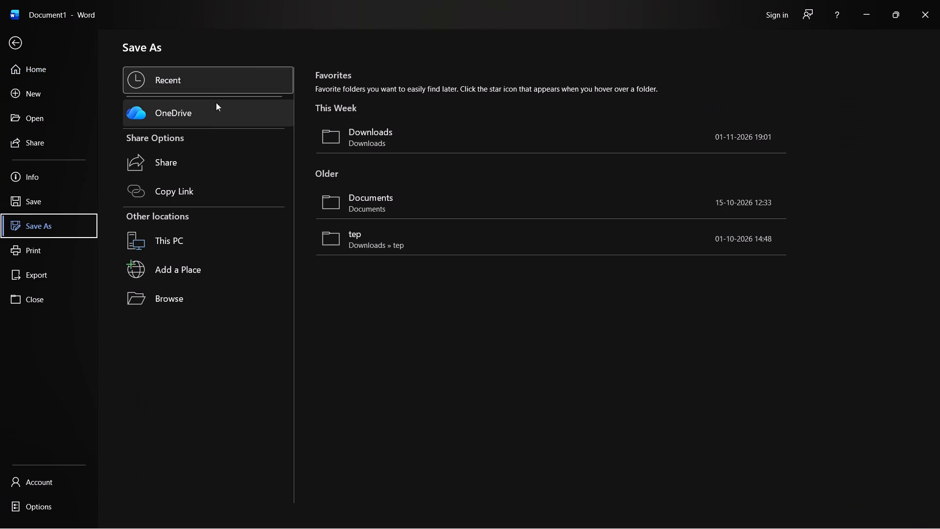
pyautogui.click(196, 240)
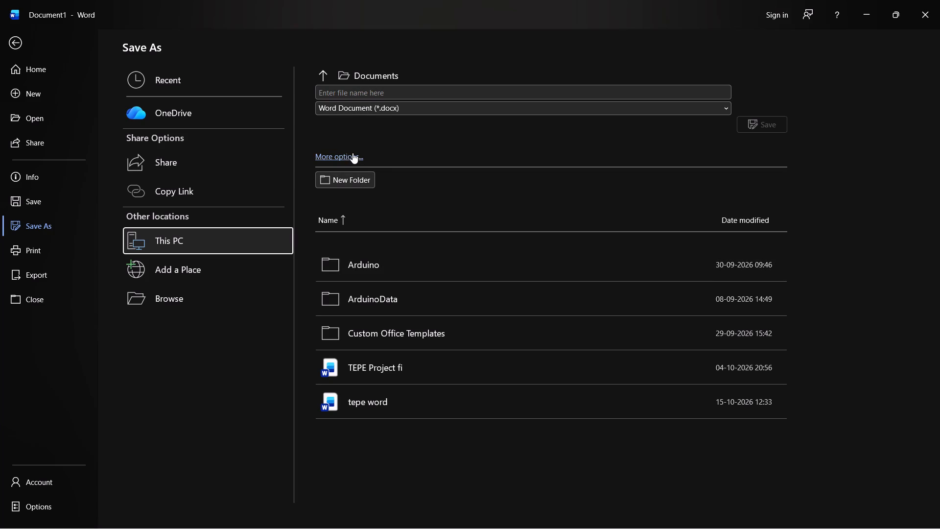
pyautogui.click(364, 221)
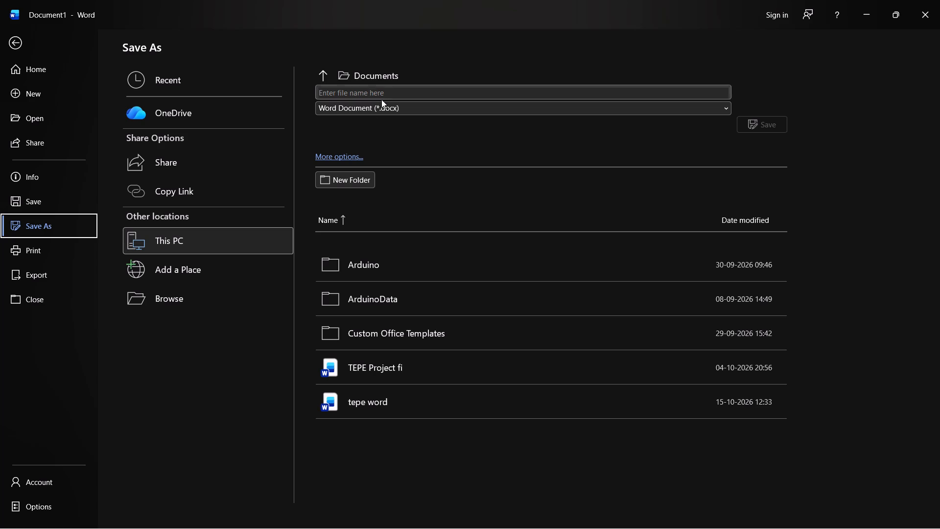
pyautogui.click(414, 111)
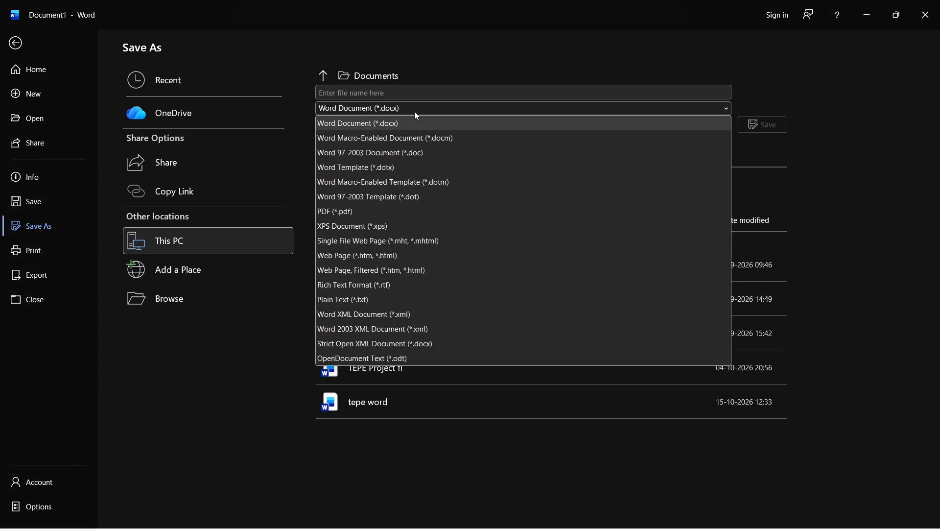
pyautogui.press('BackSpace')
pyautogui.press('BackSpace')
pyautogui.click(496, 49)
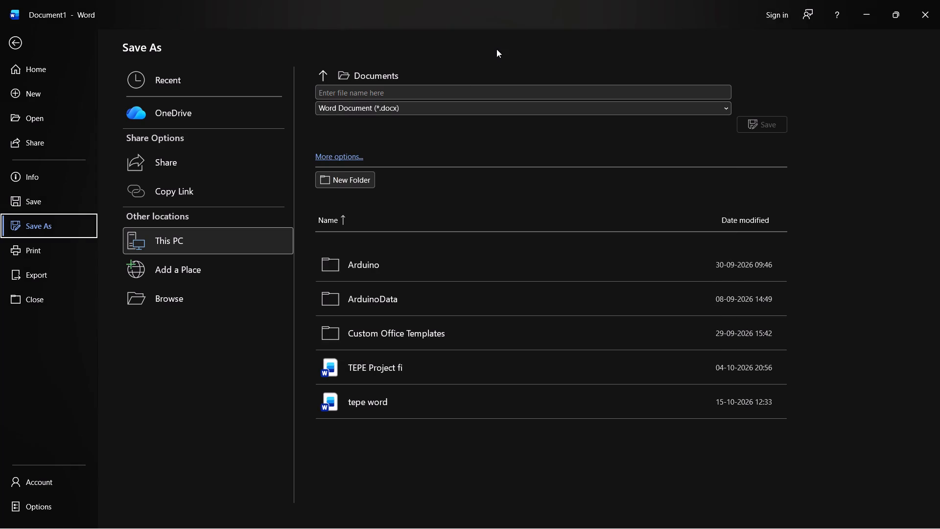
# Create a new folder named TEPE MINOR inside Documents on this PC as a save location.
pyautogui.click(205, 228)
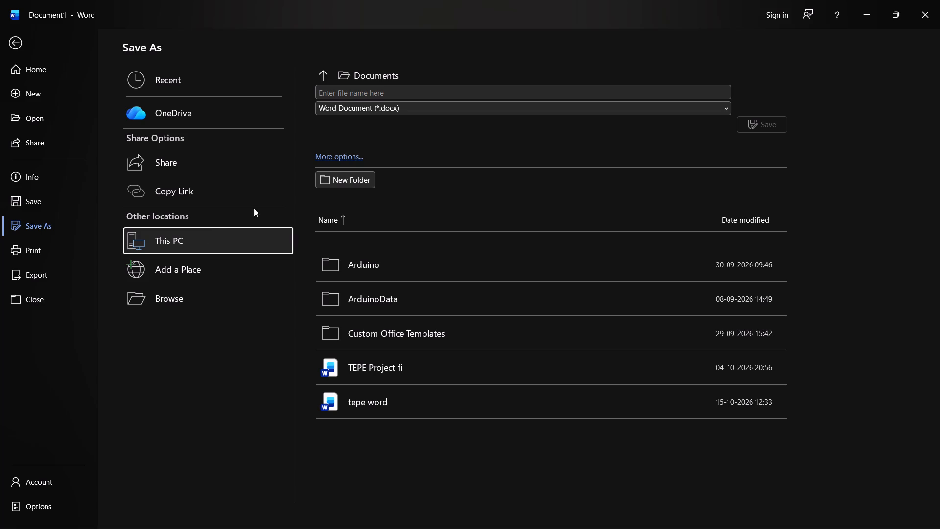
pyautogui.click(341, 180)
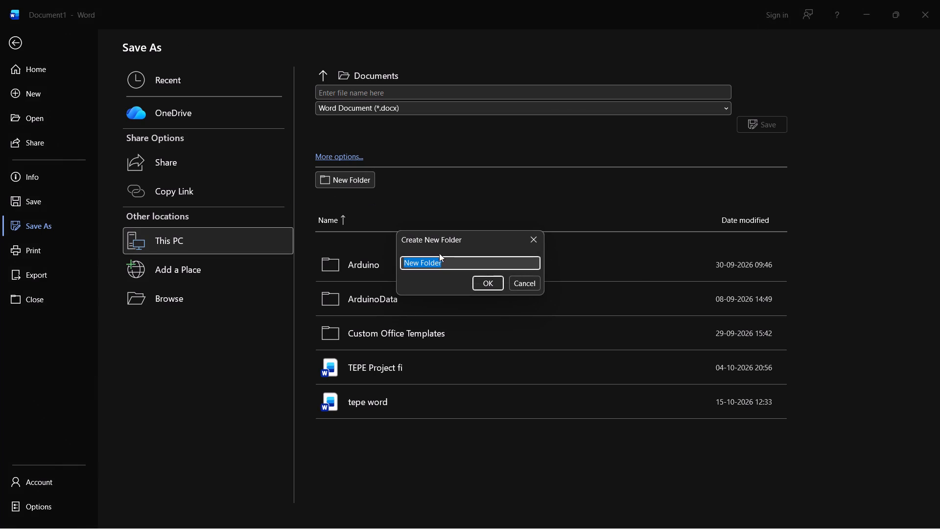
pyautogui.click(450, 264)
pyautogui.press('BackSpace')
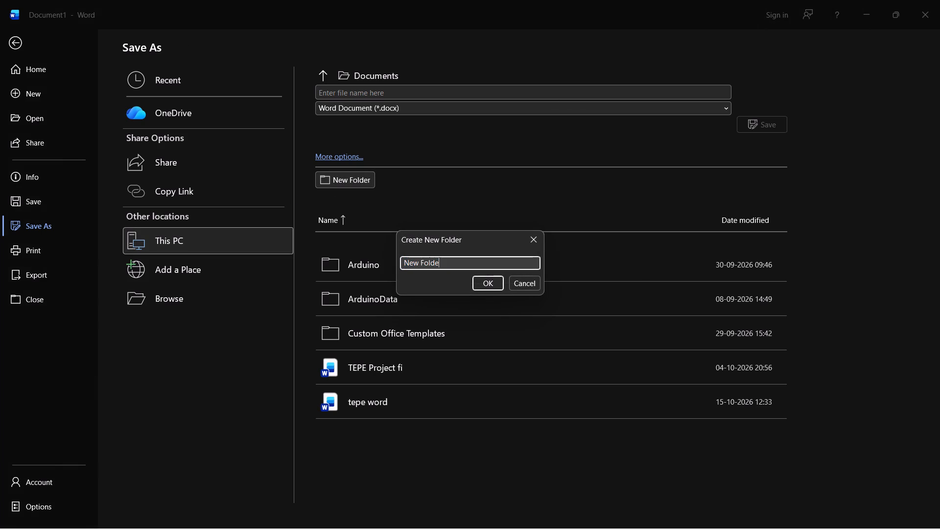
pyautogui.press('BackSpace')
pyautogui.press('BackSpace')
pyautogui.press('BackSpace')
pyautogui.press('BackSpace')
pyautogui.press('BackSpace')
pyautogui.press('BackSpace')
pyautogui.press('BackSpace')
pyautogui.press('BackSpace')
pyautogui.press('BackSpace')
pyautogui.click(411, 195)
pyautogui.write('TEPE MINOR')
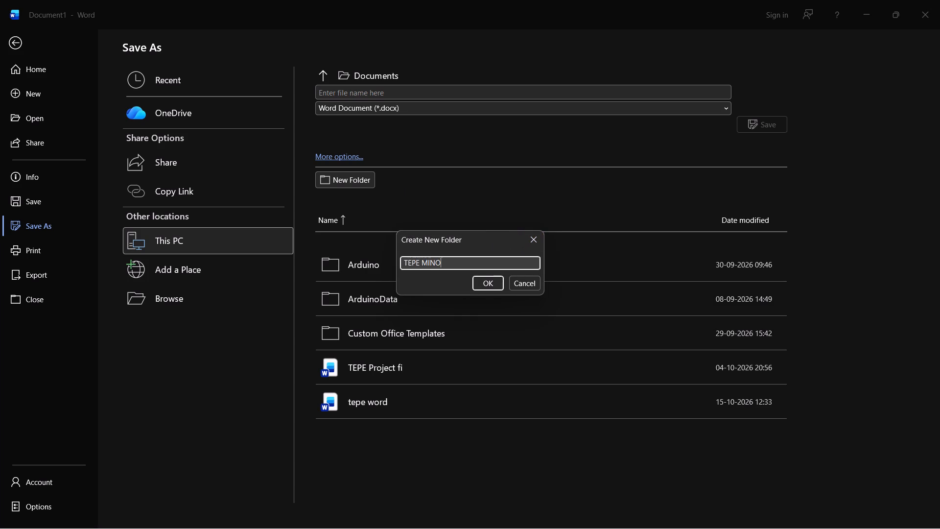
pyautogui.press('space')
pyautogui.click(485, 286)
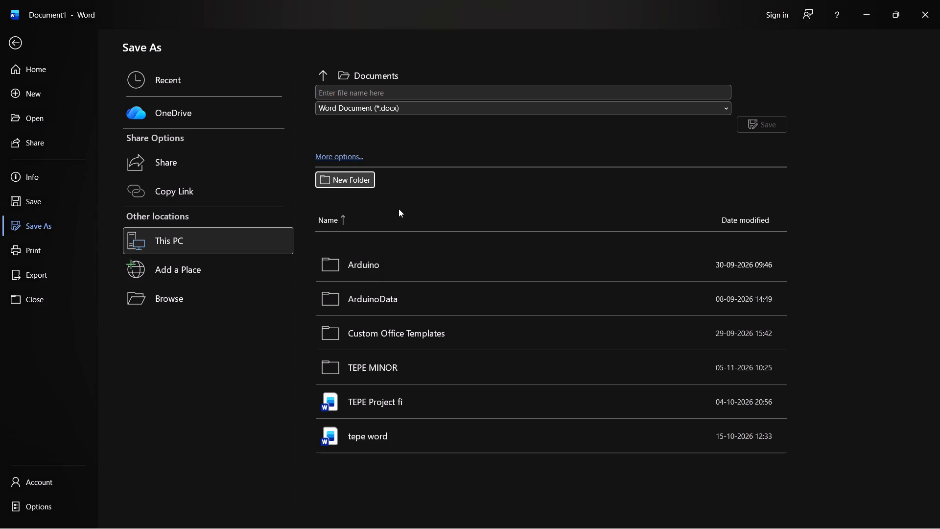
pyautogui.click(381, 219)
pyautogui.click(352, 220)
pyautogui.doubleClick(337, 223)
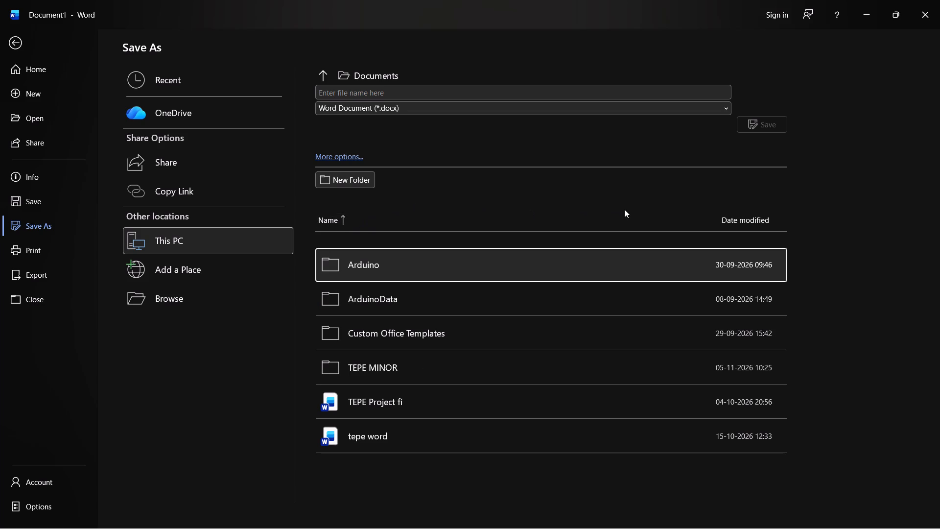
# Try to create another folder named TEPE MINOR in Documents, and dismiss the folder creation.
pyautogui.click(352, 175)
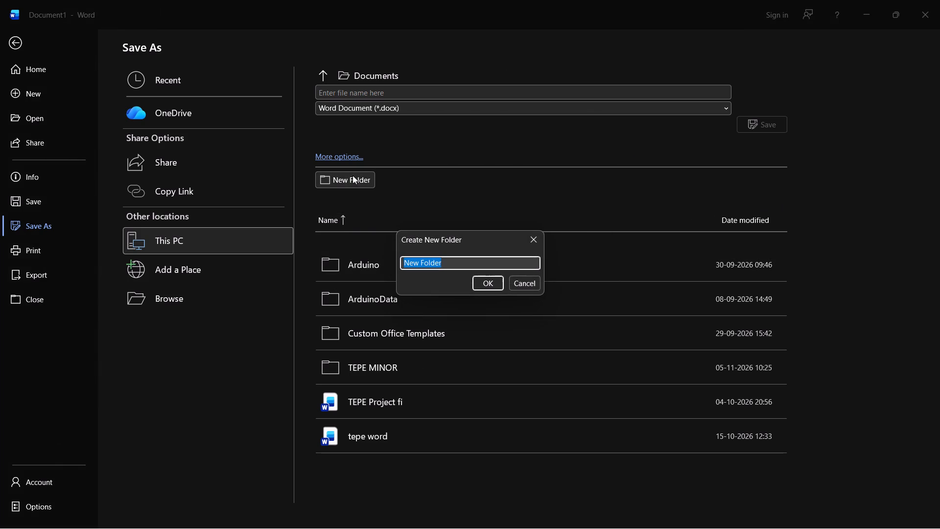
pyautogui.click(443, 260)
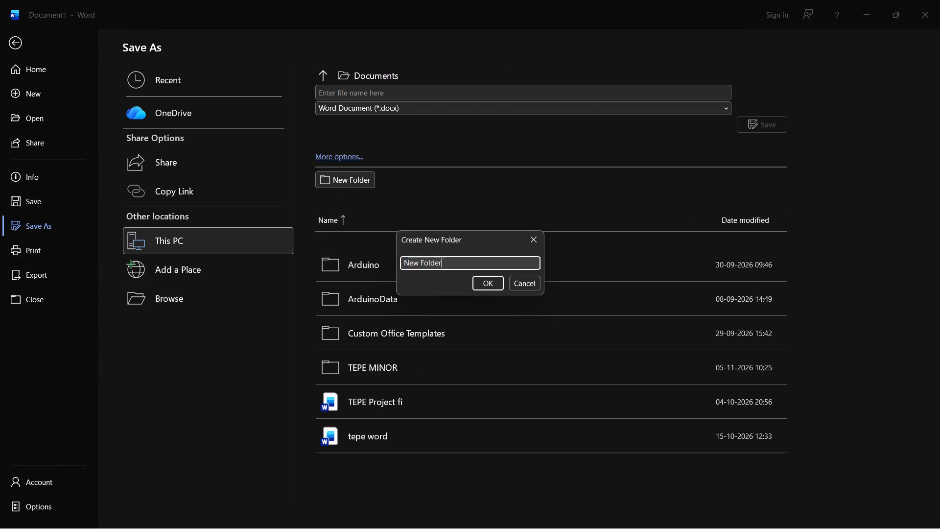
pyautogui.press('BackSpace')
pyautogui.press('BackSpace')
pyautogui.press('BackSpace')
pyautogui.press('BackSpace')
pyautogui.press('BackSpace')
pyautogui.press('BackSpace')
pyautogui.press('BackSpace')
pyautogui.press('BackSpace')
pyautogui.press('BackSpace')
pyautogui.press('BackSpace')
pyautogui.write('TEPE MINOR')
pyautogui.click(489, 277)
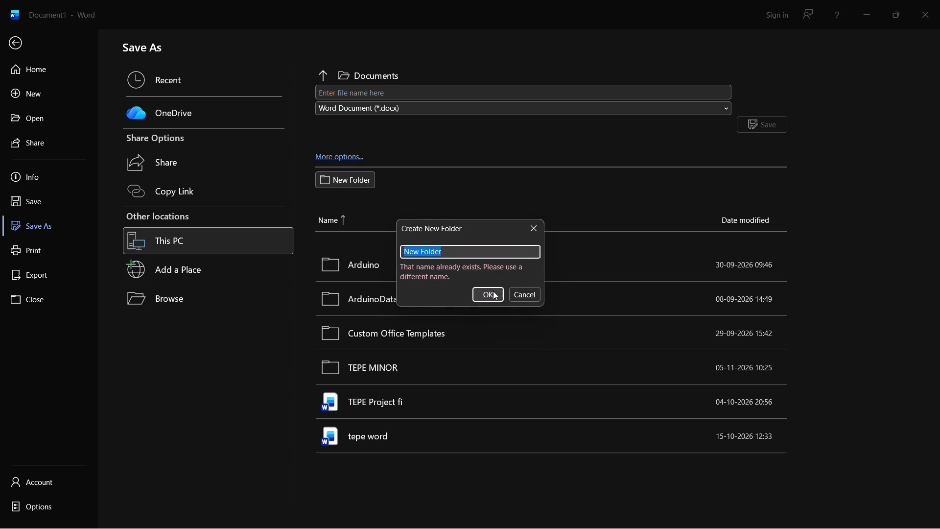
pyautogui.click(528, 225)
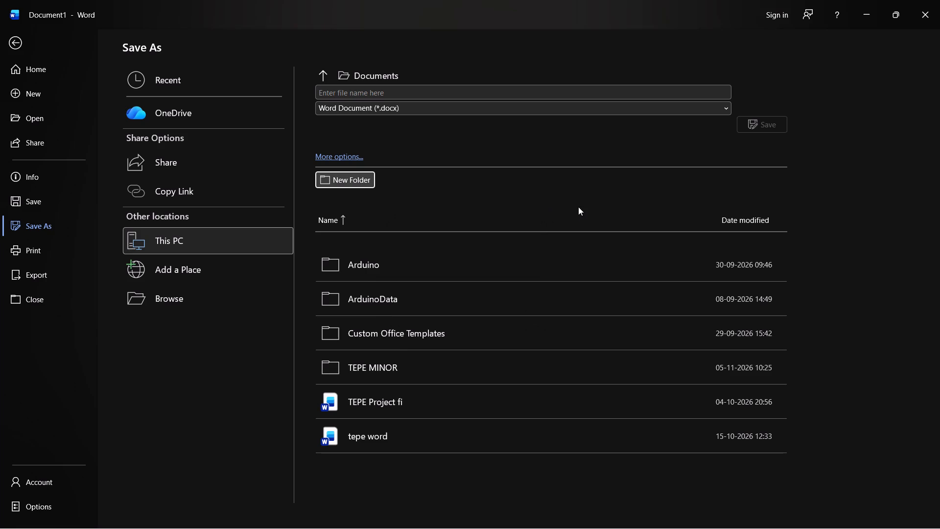
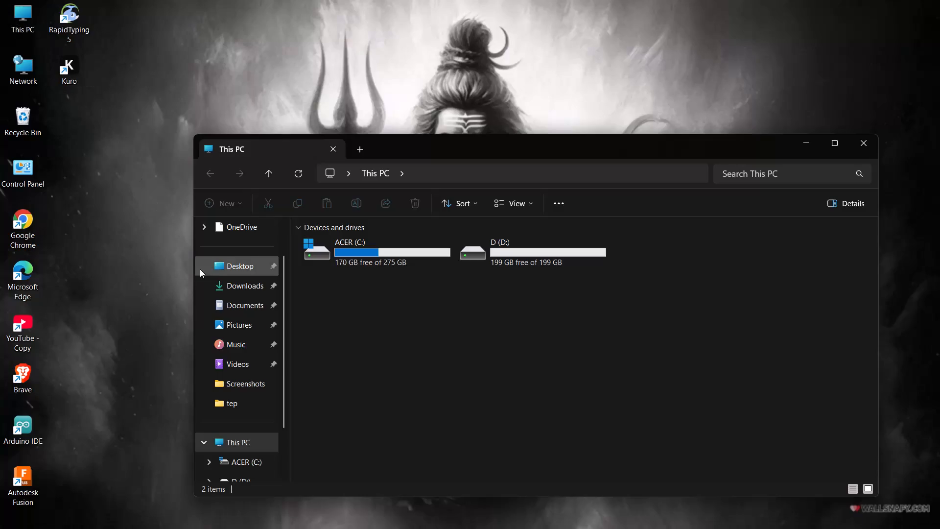
# Check the Documents folder and its TEPE MINOR folder in File Explorer for the saved document.
pyautogui.click(223, 278)
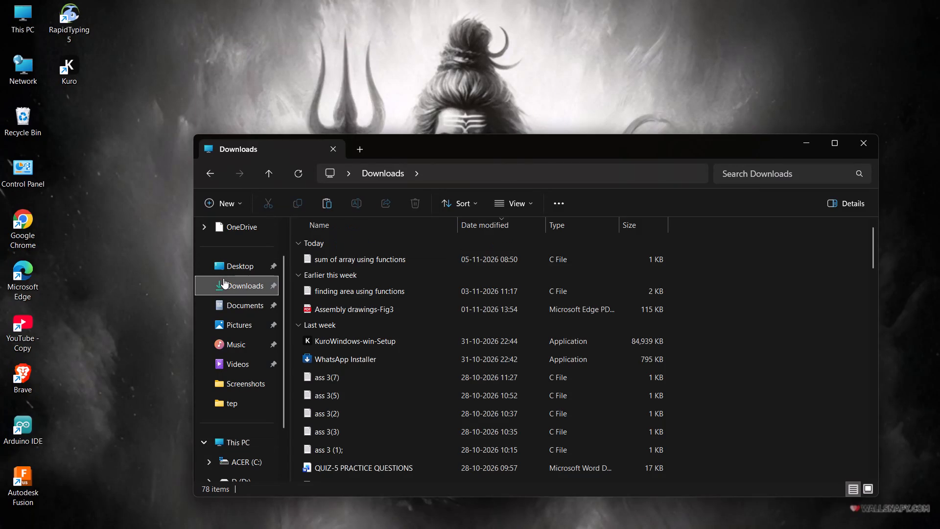
pyautogui.scroll(2, 374, 275)
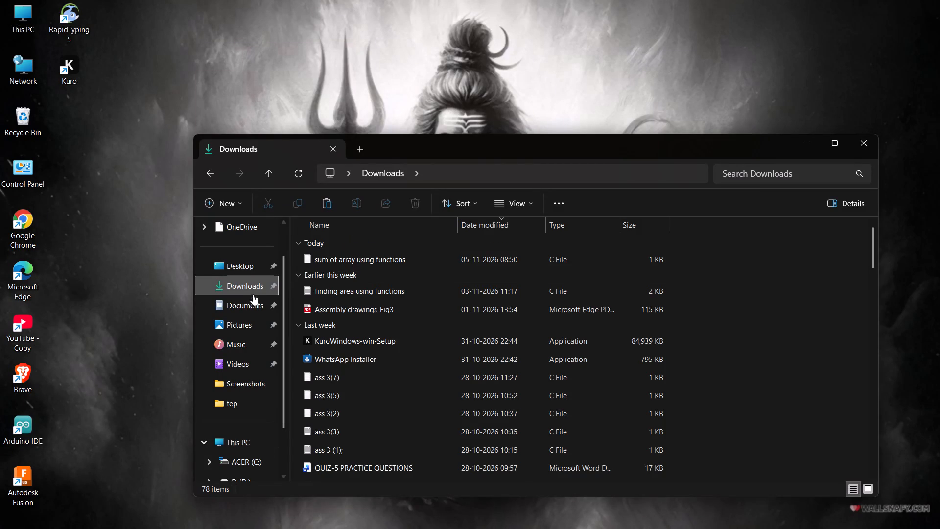
pyautogui.click(252, 309)
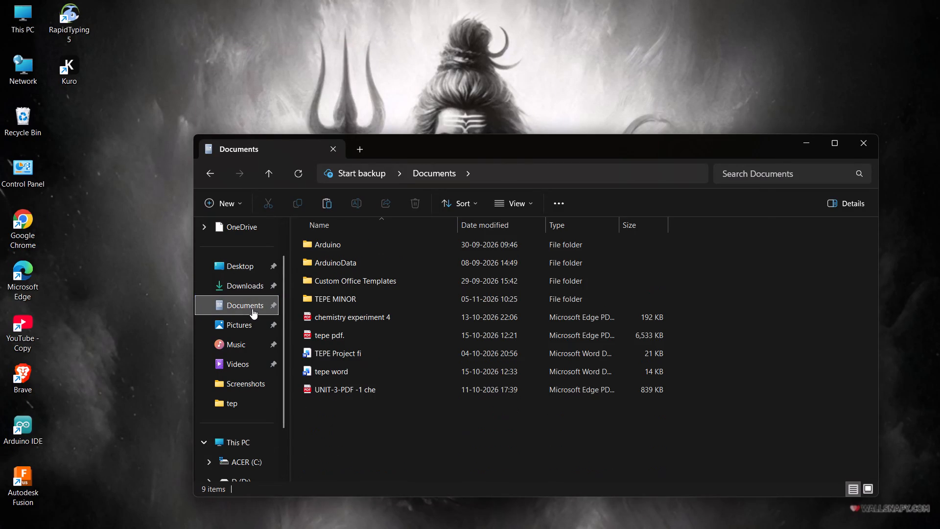
pyautogui.doubleClick(340, 297)
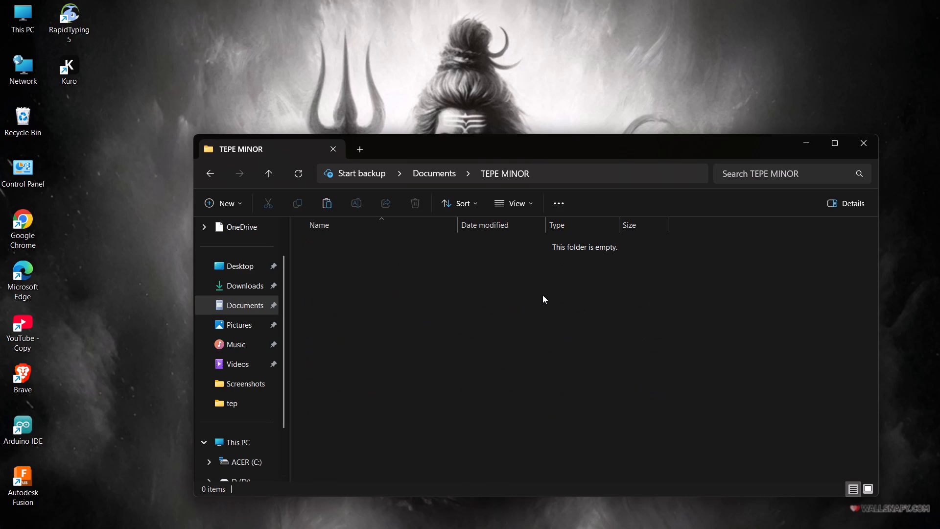
pyautogui.scroll(-3, 548, 291)
pyautogui.scroll(6, 548, 291)
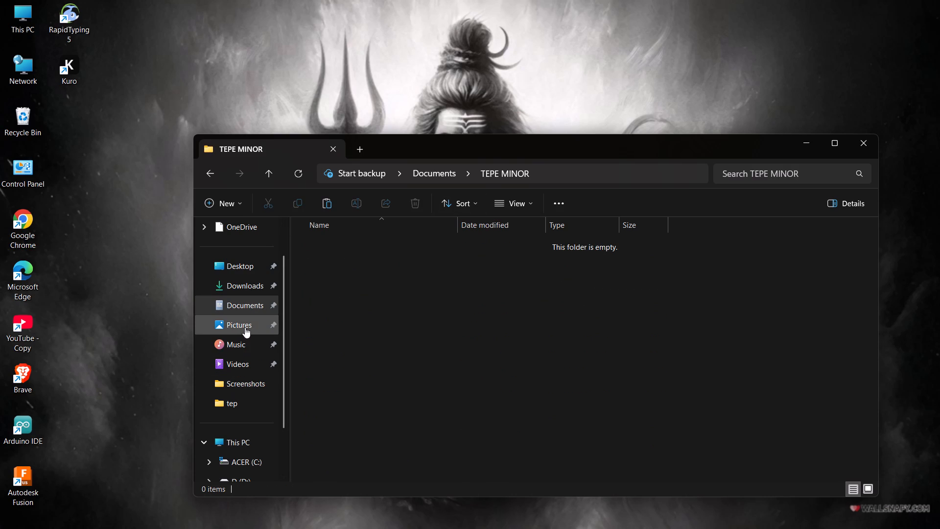
pyautogui.click(245, 327)
pyautogui.click(242, 339)
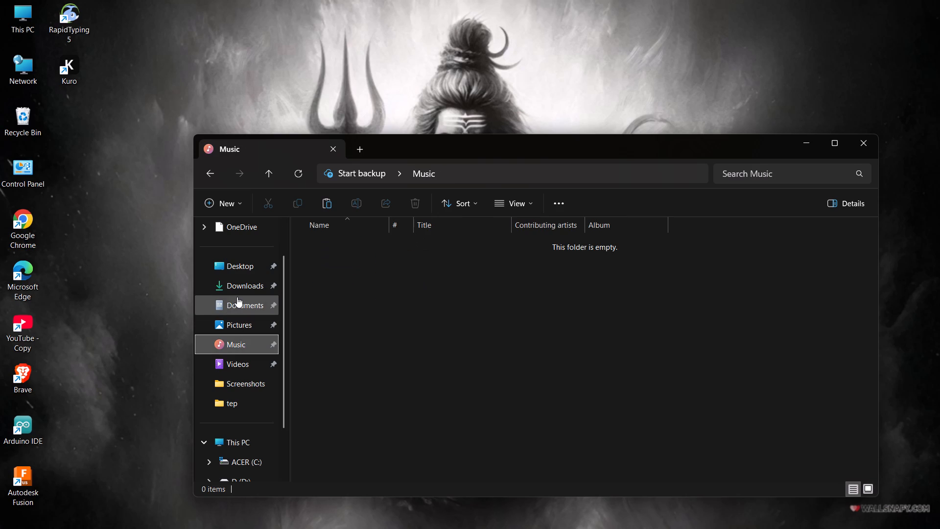
pyautogui.click(237, 297)
pyautogui.doubleClick(330, 292)
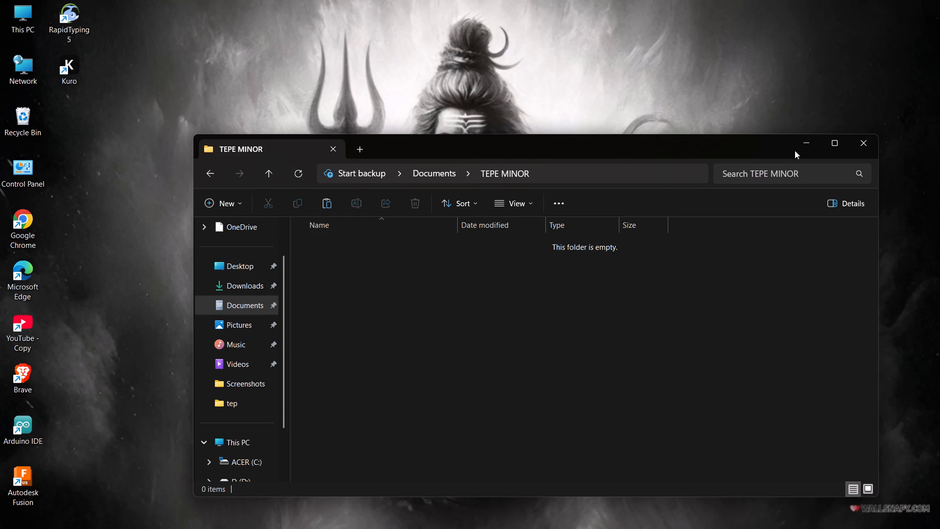
pyautogui.click(811, 141)
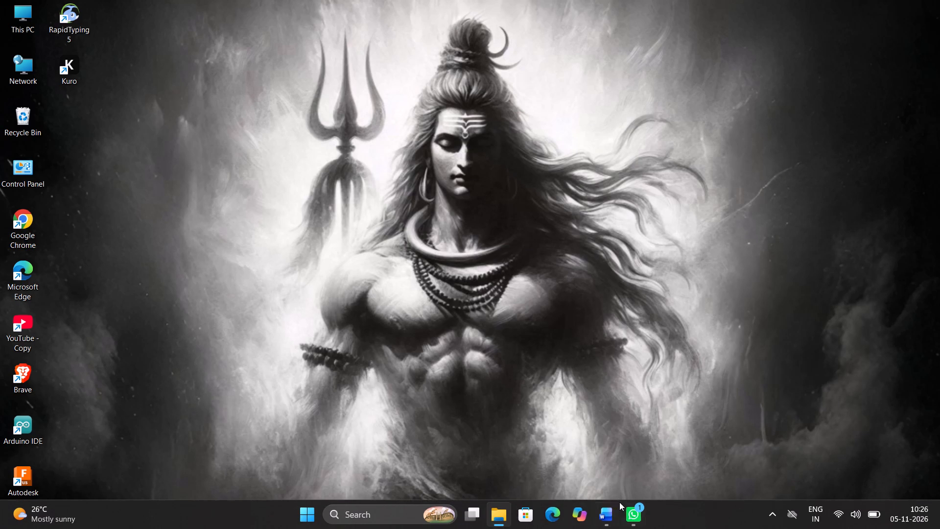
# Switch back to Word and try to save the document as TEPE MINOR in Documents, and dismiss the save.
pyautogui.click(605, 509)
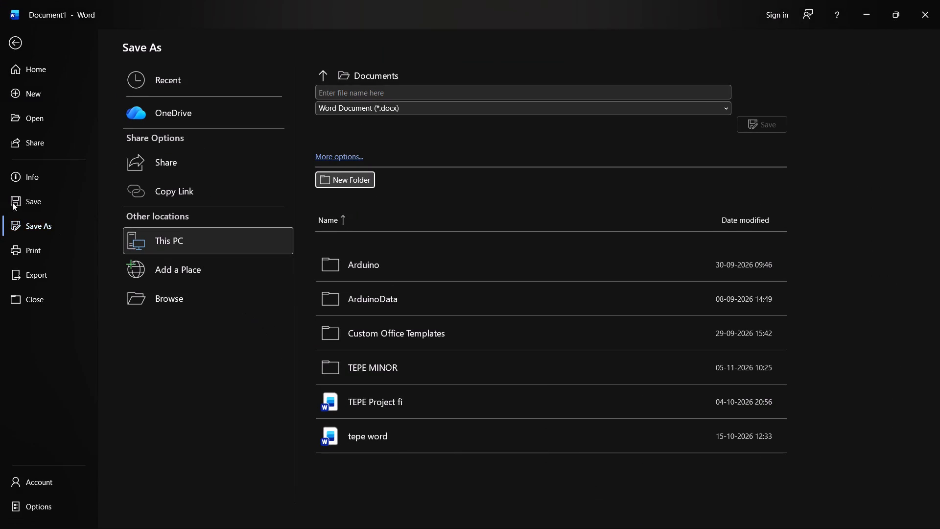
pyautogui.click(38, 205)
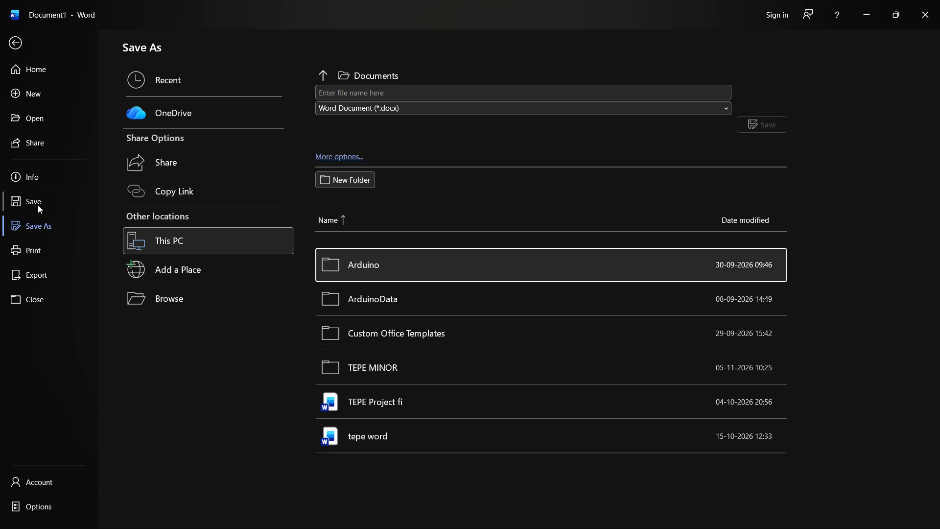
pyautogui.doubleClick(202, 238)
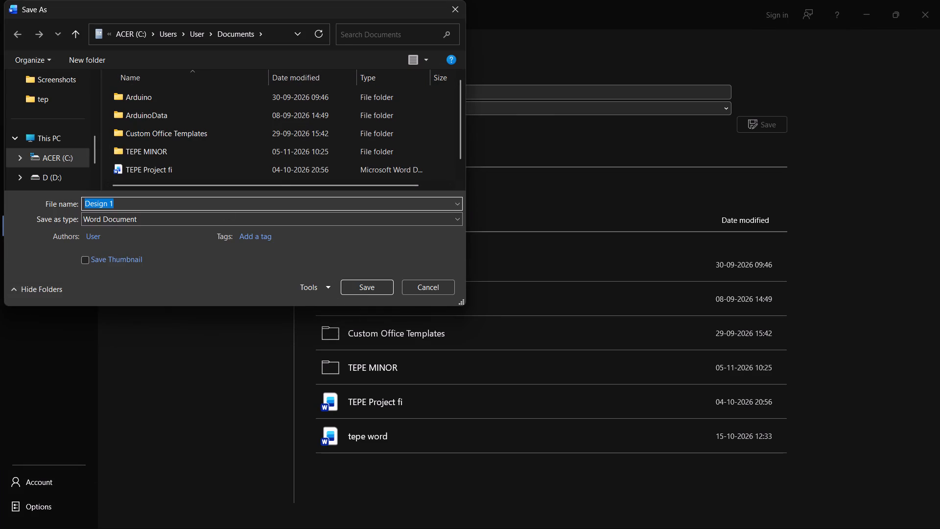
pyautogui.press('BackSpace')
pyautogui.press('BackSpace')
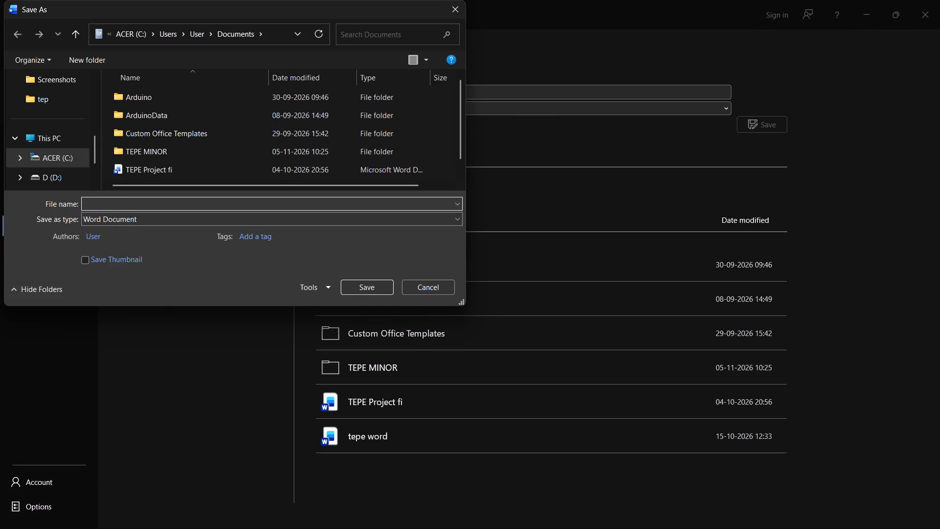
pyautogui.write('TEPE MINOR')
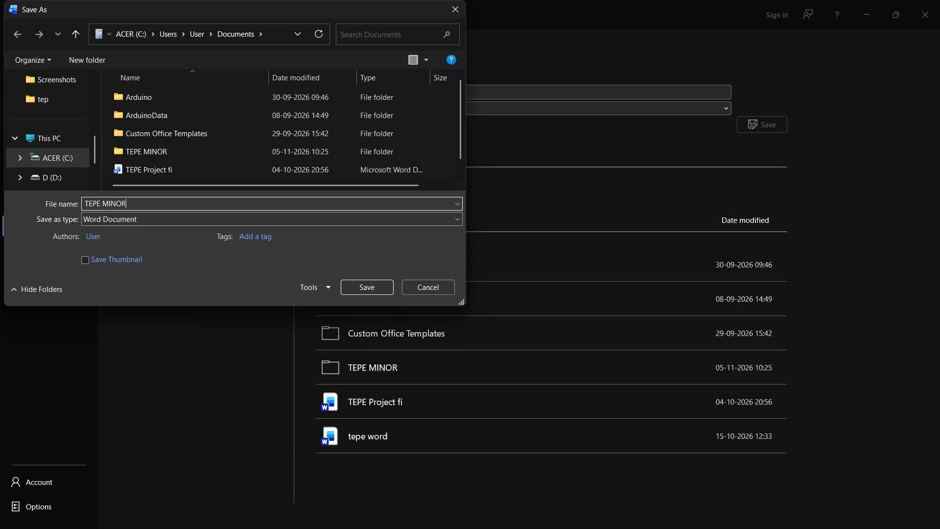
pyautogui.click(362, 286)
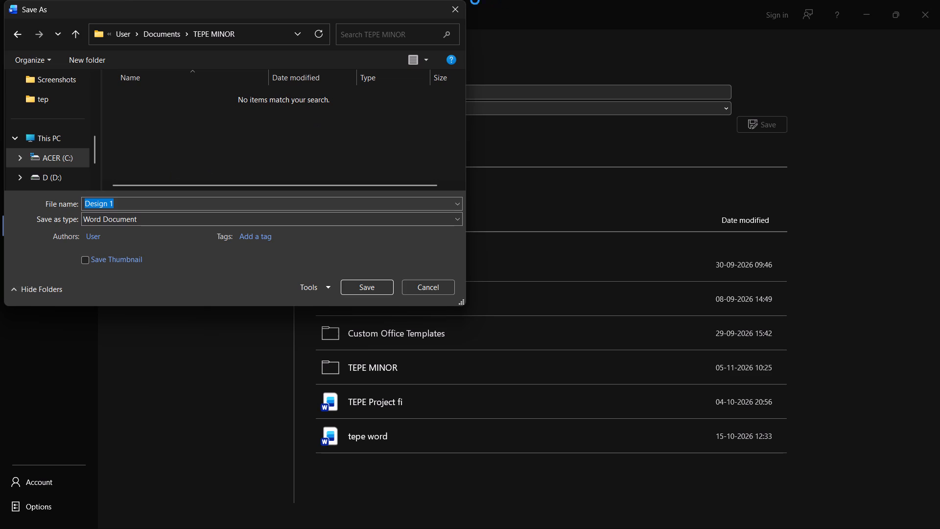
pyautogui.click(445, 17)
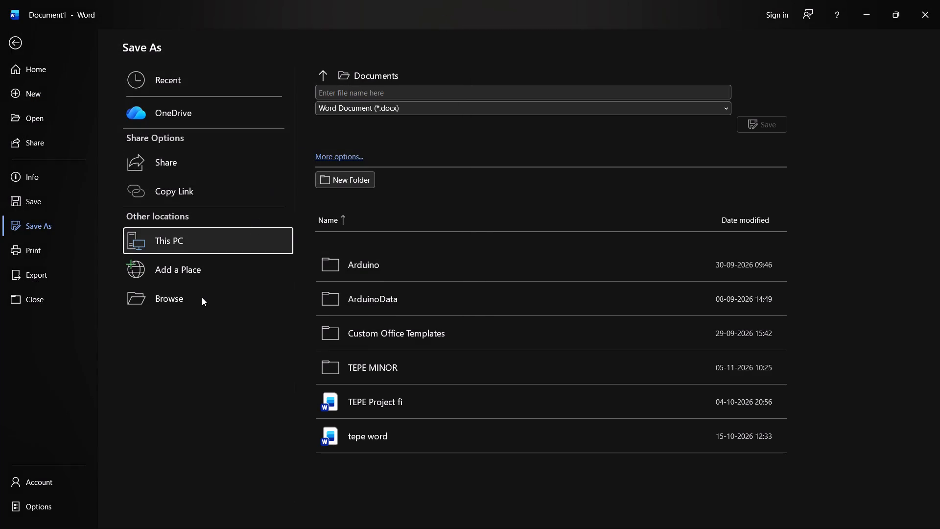
# Save the document in the Documents folder on this PC as a Word Document named TEPE MINOR 1.
pyautogui.click(202, 297)
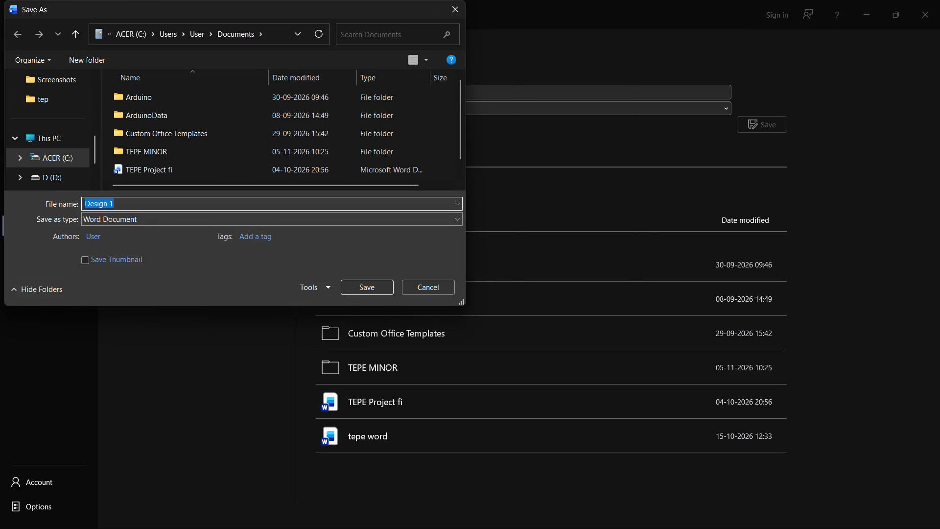
pyautogui.click(138, 204)
pyautogui.press('BackSpace')
pyautogui.press('BackSpace')
pyautogui.press('BackSpace')
pyautogui.press('BackSpace')
pyautogui.press('BackSpace')
pyautogui.press('BackSpace')
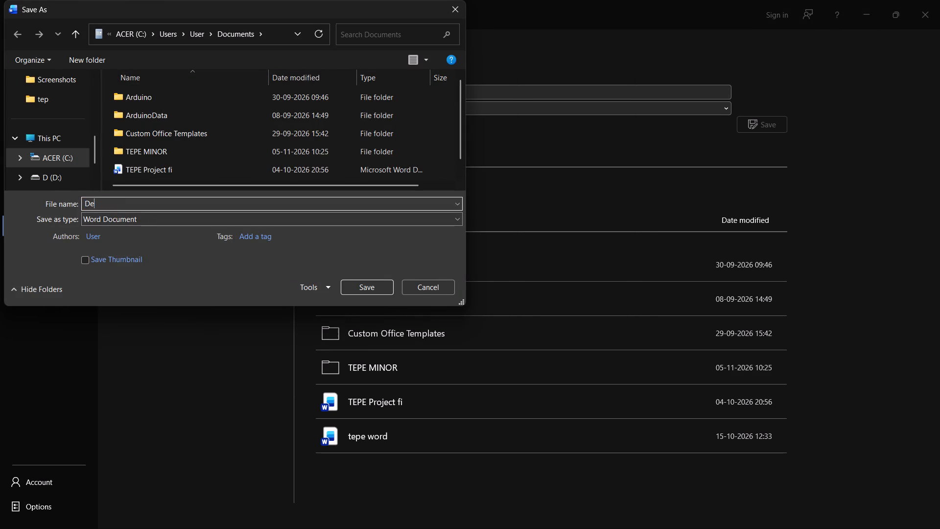
pyautogui.press('BackSpace')
pyautogui.press('BackSpace')
pyautogui.press('BackSpace')
pyautogui.write('TEPE')
pyautogui.press('space')
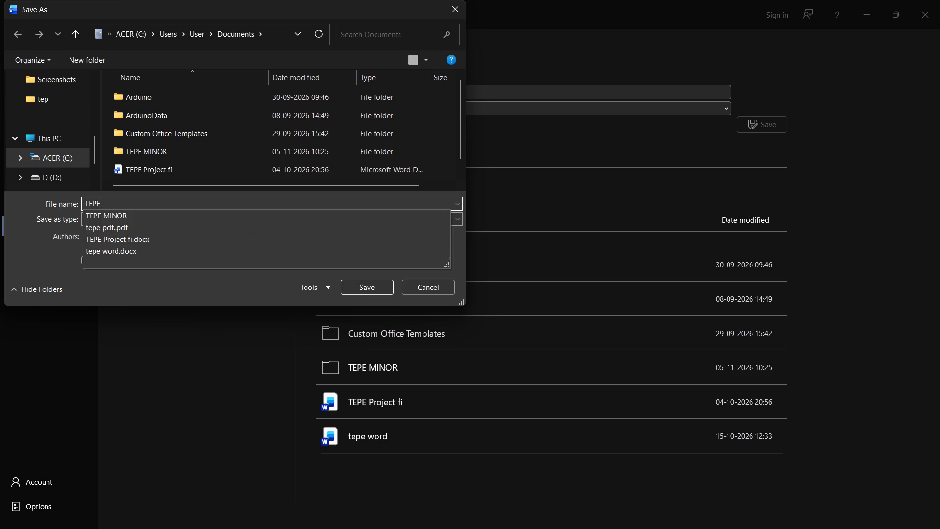
pyautogui.write('MINOR')
pyautogui.press('space')
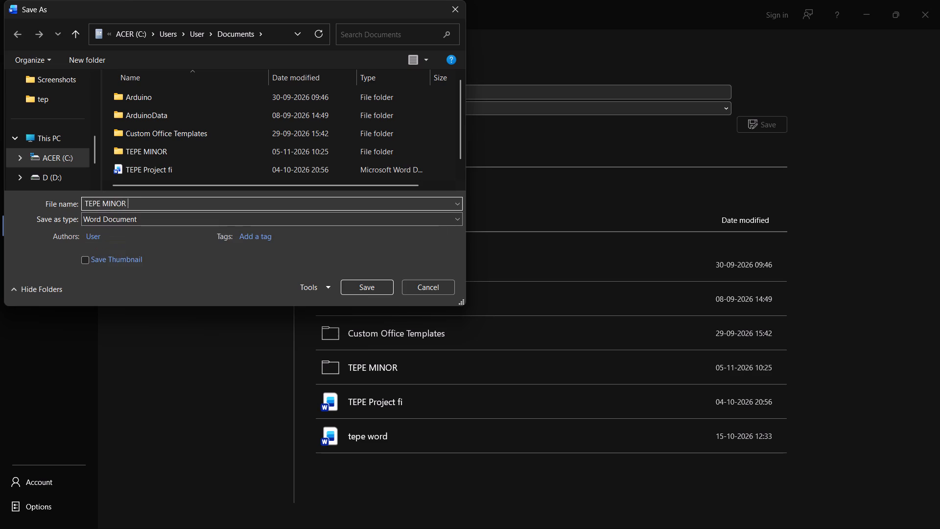
pyautogui.press('1')
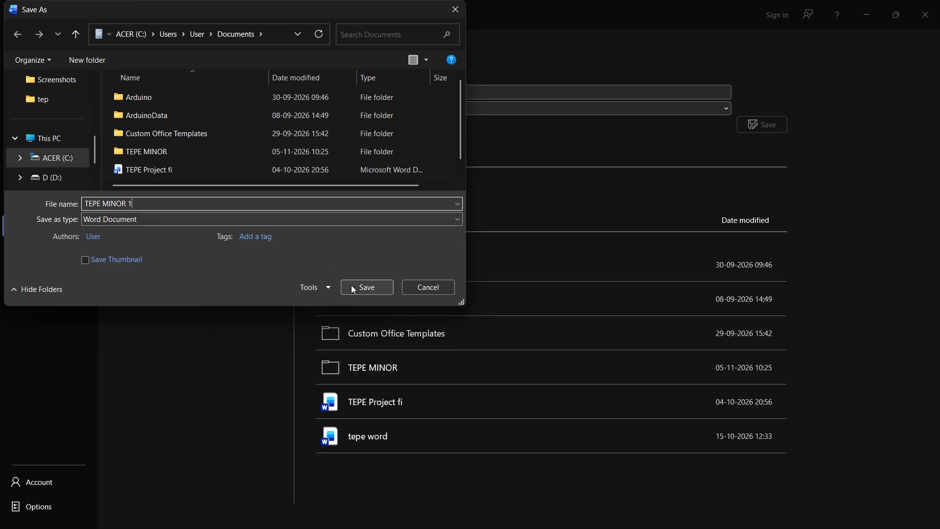
pyautogui.click(355, 289)
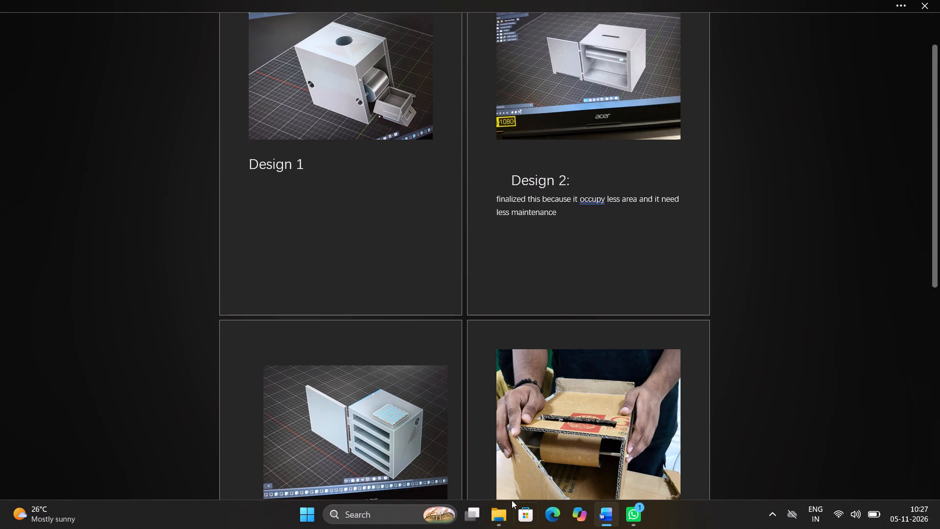
# Minimize the document, browse to Documents in File Explorer and open the TEPE MINOR 1 file.
pyautogui.click(304, 519)
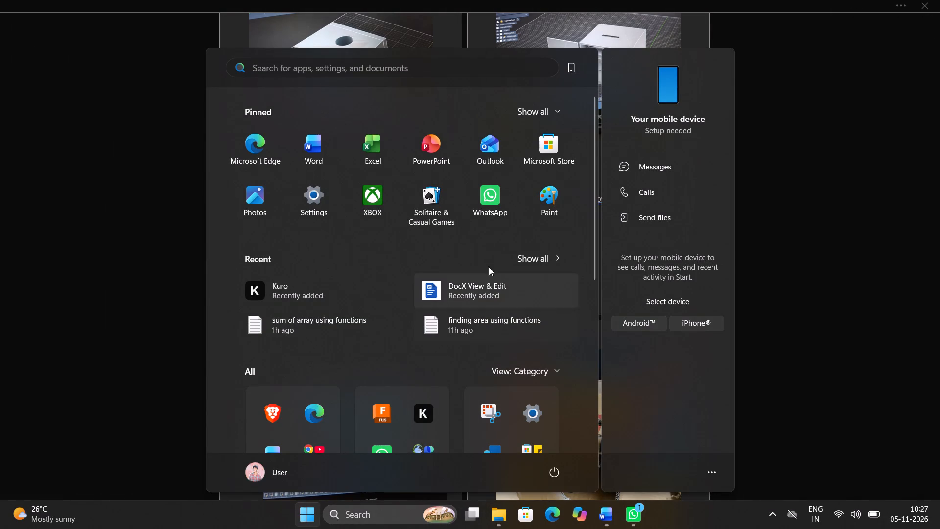
pyautogui.click(862, 170)
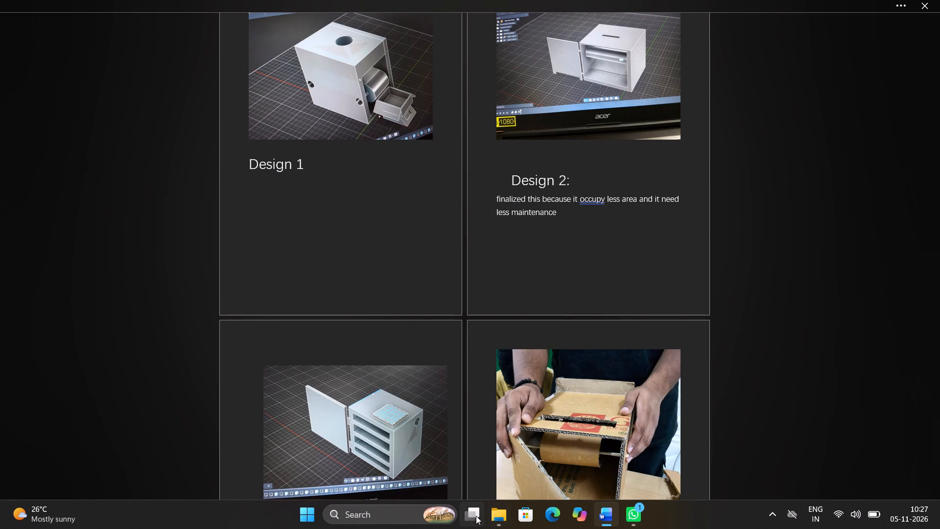
pyautogui.click(894, 0)
pyautogui.click(868, 12)
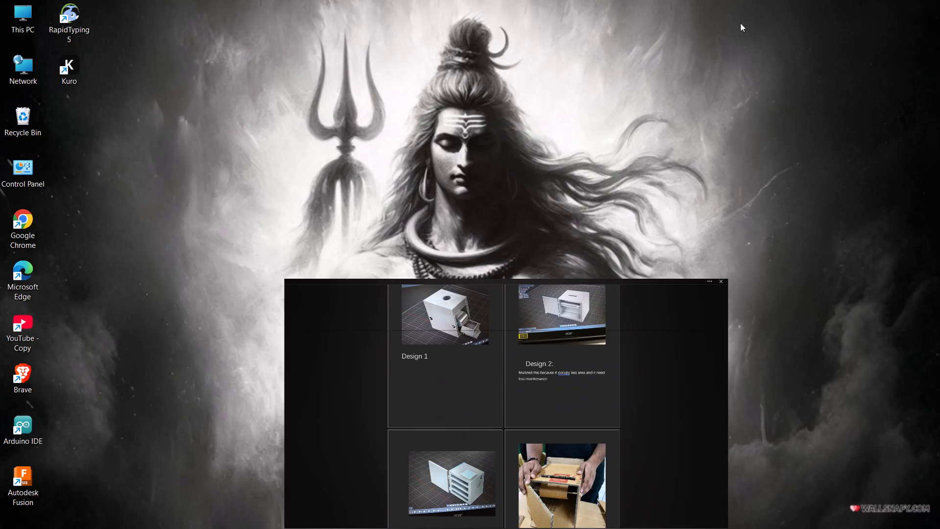
pyautogui.doubleClick(24, 16)
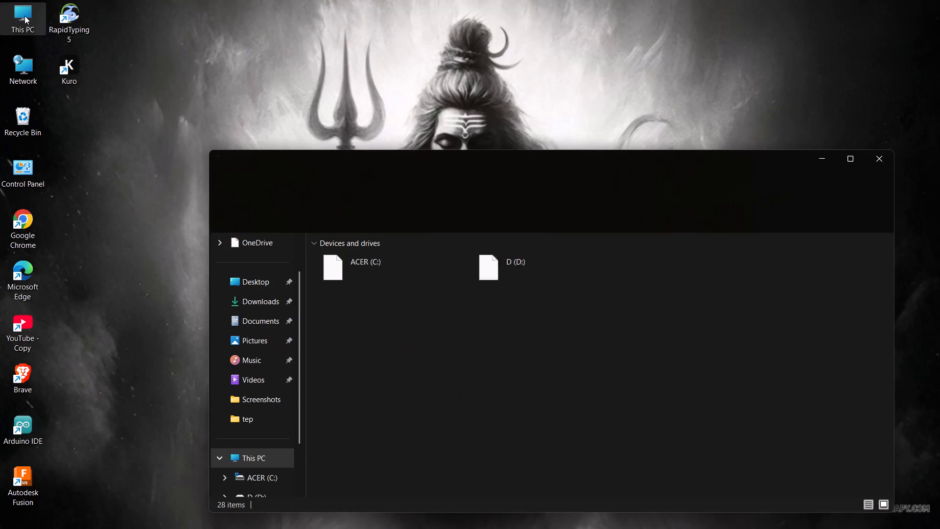
pyautogui.click(283, 312)
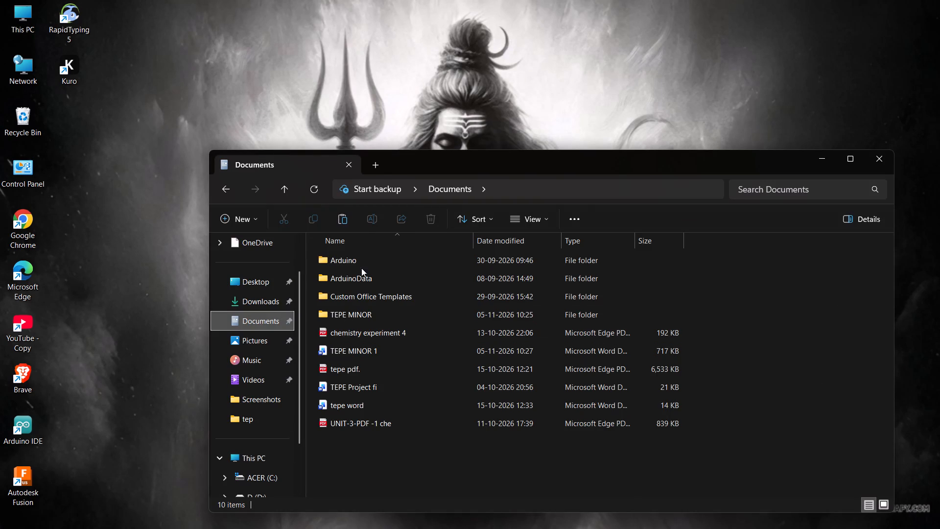
pyautogui.doubleClick(371, 345)
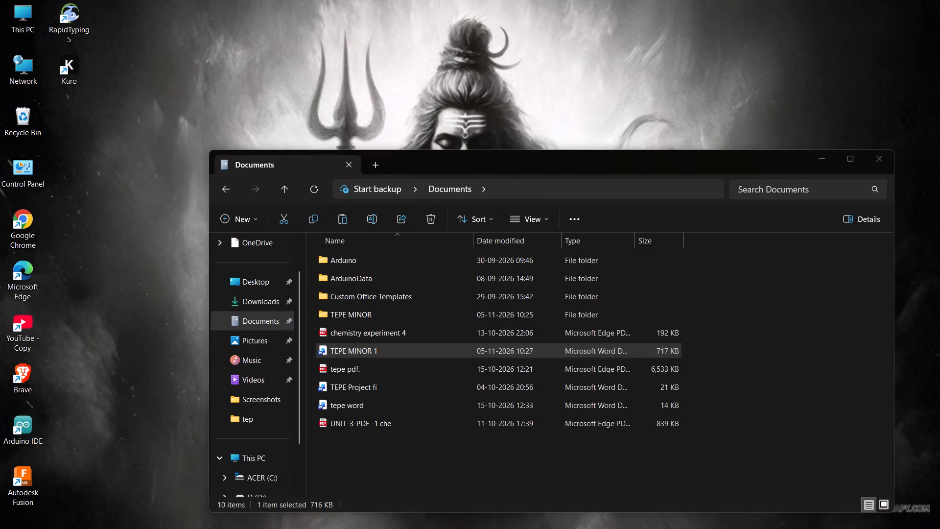
# Review the saved document's pages, checking the design pictures, captions, cardboard model photo and materials list photo.
pyautogui.scroll(-5, 467, 311)
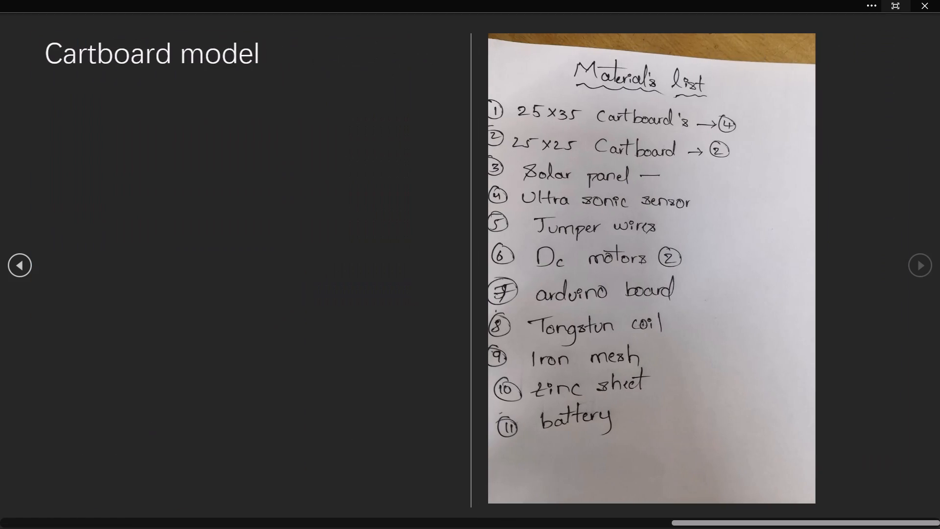
pyautogui.hscroll(8, 467, 311)
pyautogui.hscroll(-1, 467, 311)
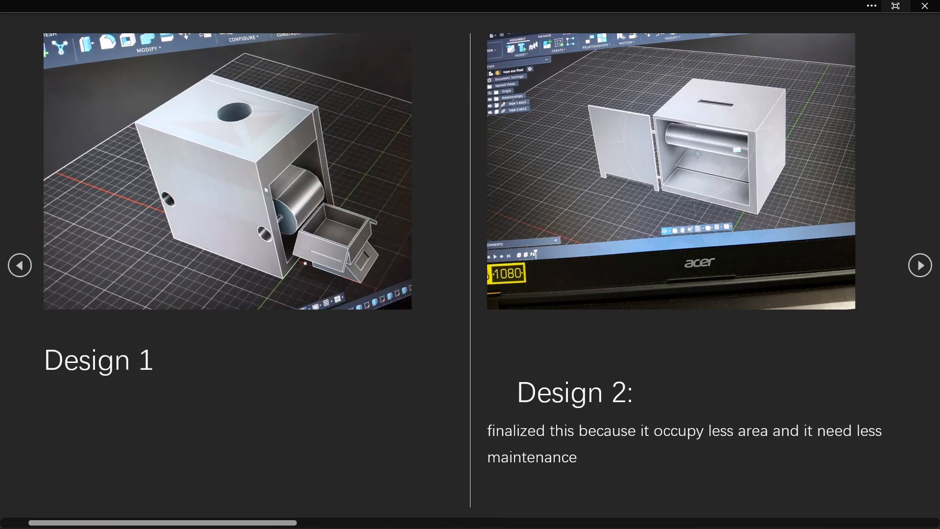
pyautogui.hscroll(-2, 467, 311)
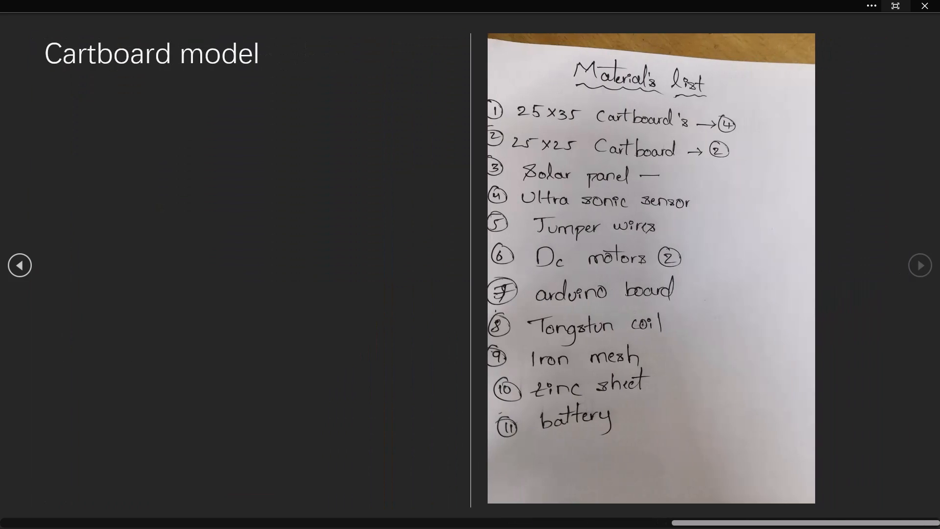
pyautogui.hscroll(-1, 467, 311)
pyautogui.hscroll(3, 467, 311)
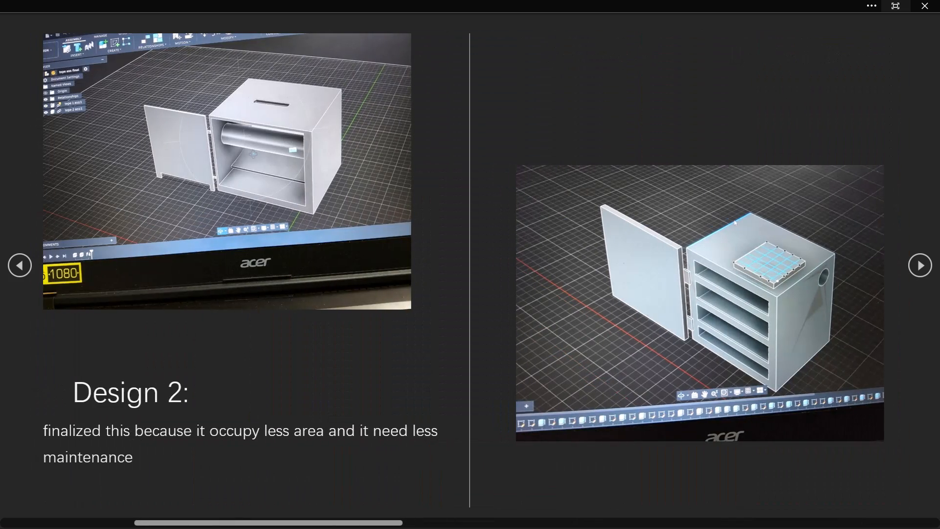
pyautogui.keyDown('ctrl'); pyautogui.scroll(-14, 467, 311); pyautogui.keyUp('ctrl')
pyautogui.scroll(-1, 721, 169)
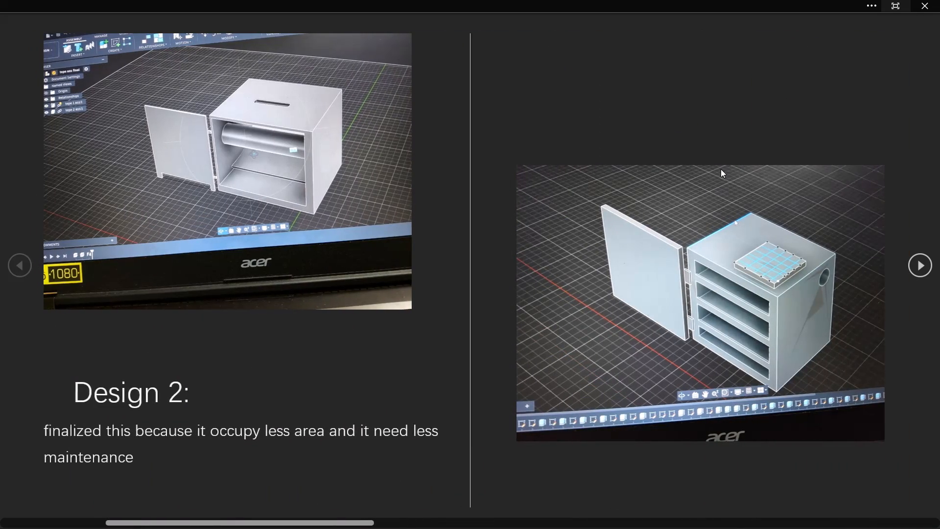
pyautogui.scroll(-1, 721, 169)
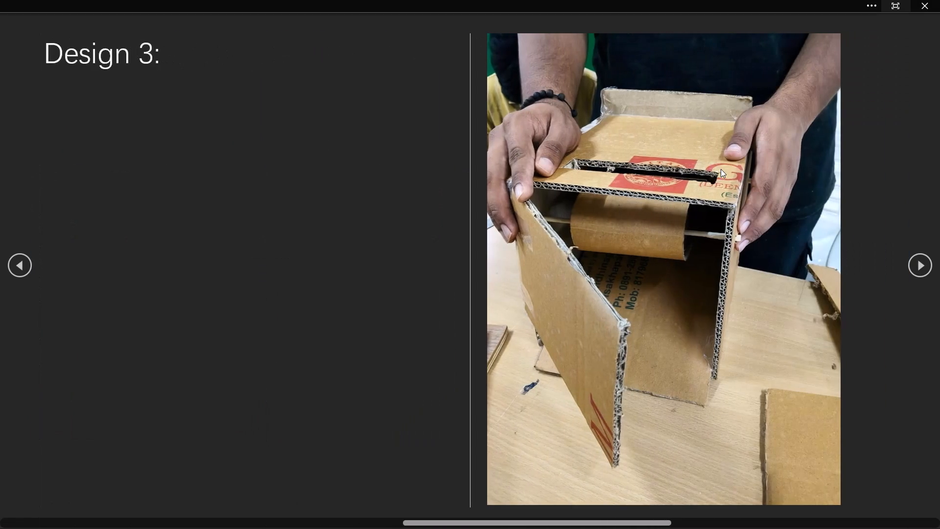
# Look through the TEPE MINOR 1 pages again, from the cardboard model back to Design 1, and restore the full reading window.
pyautogui.scroll(-1, 721, 169)
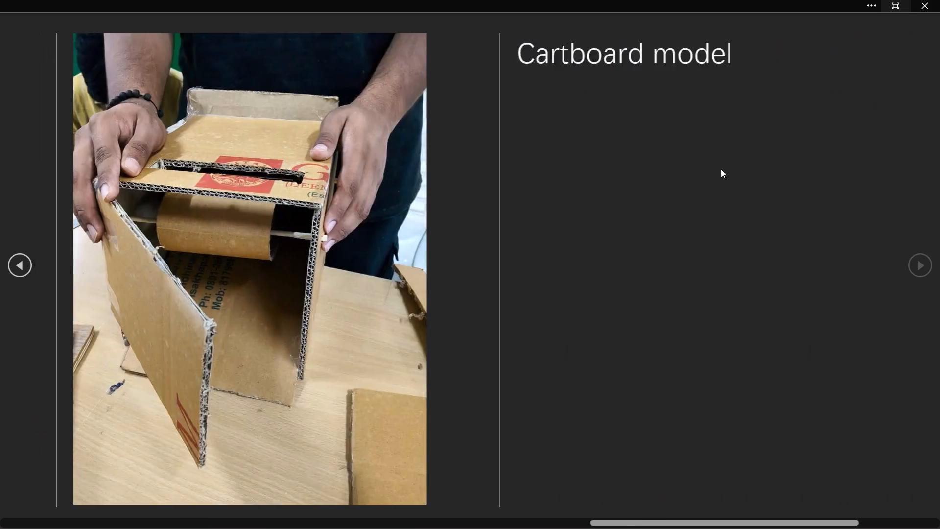
pyautogui.scroll(-1, 721, 169)
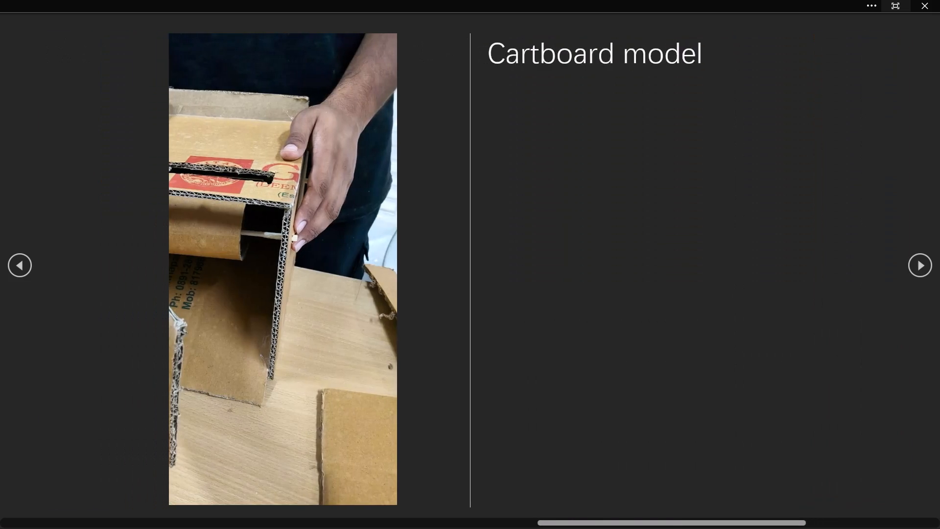
pyautogui.scroll(-1, 721, 169)
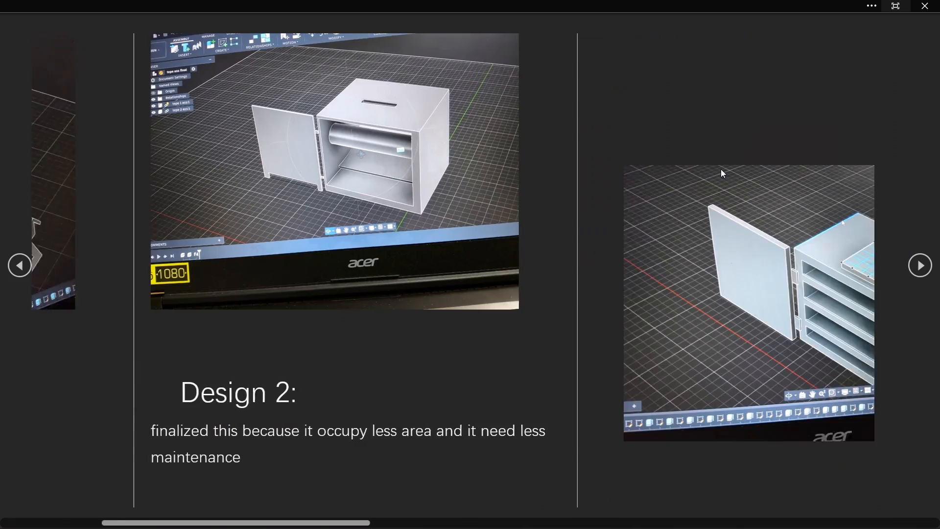
pyautogui.scroll(-1, 721, 169)
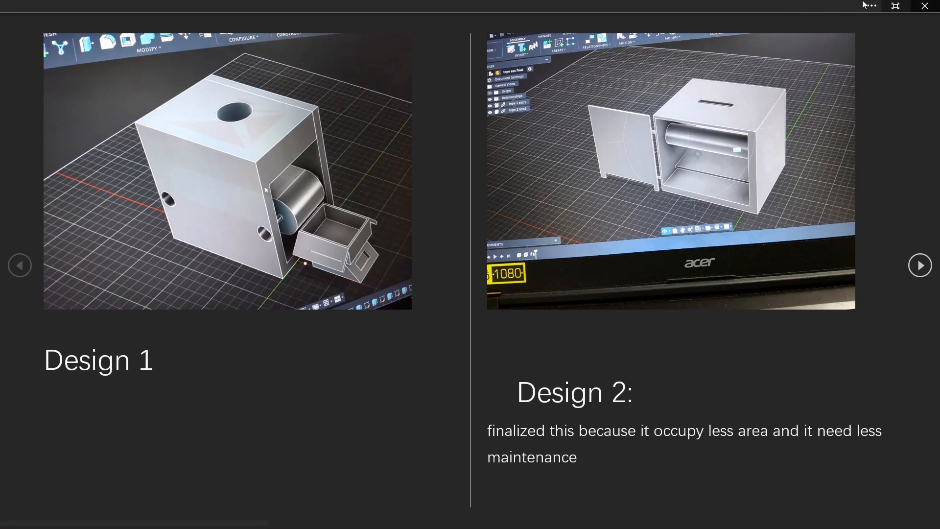
pyautogui.click(892, 3)
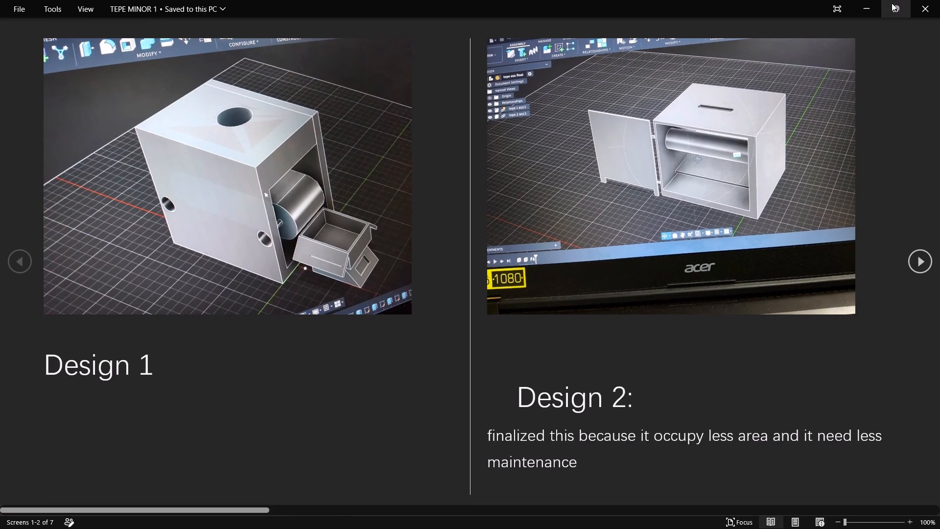
pyautogui.hscroll(-1, 783, 132)
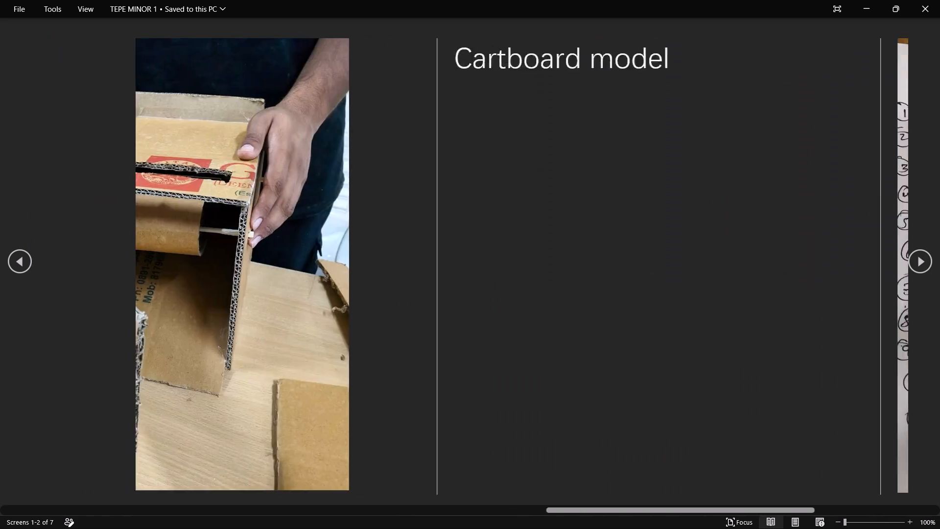
pyautogui.hscroll(-1, 783, 132)
pyautogui.doubleClick(710, 74)
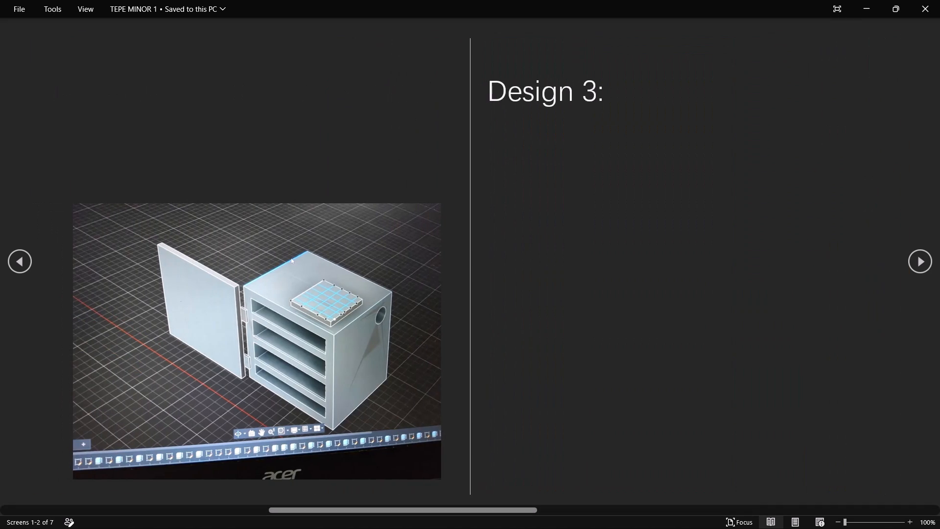
pyautogui.press('BackSpace')
pyautogui.press('BackSpace')
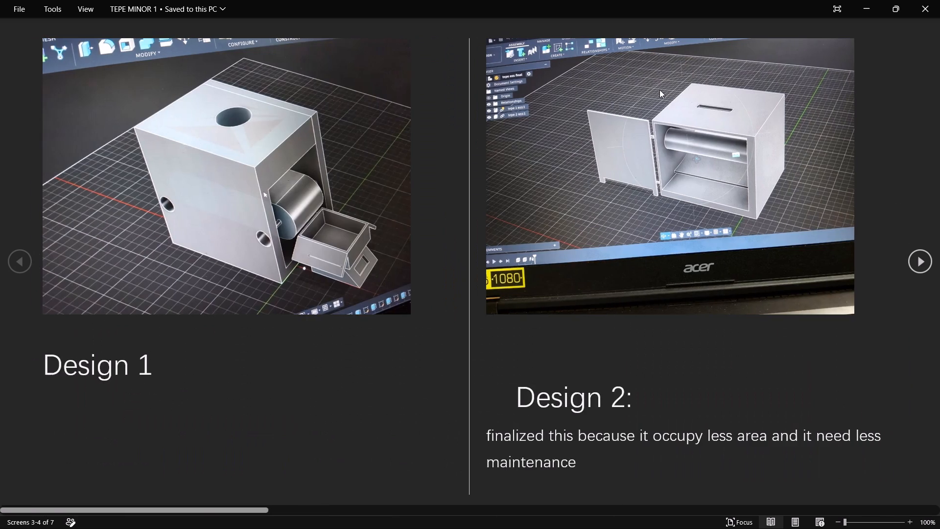
# Minimize the TEPE MINOR 1 document and the Documents folder window to reach the desktop.
pyautogui.click(865, 6)
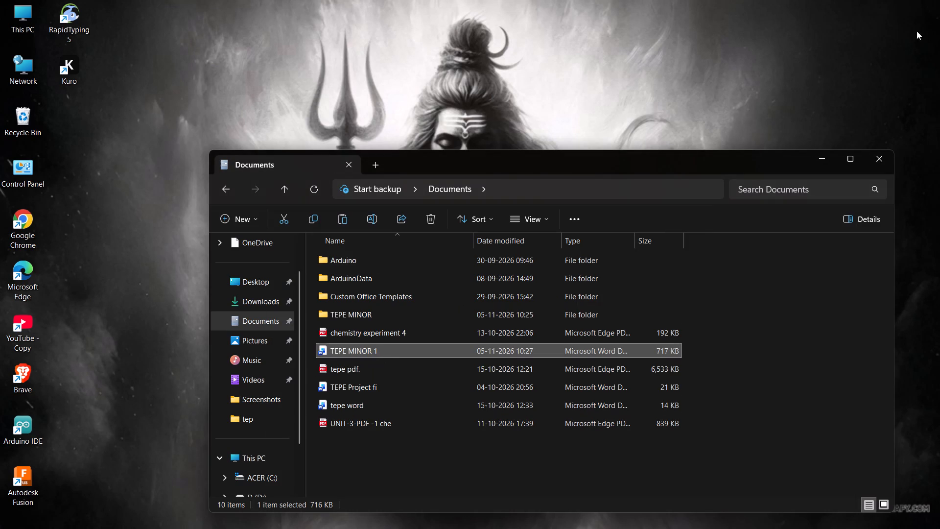
pyautogui.click(817, 159)
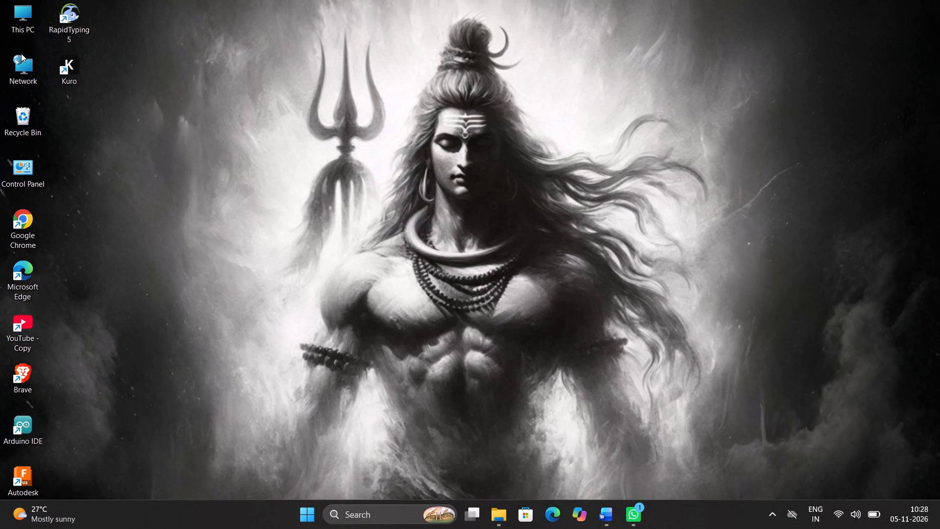
# Open This PC in File Explorer and browse the Documents and Downloads folders, returning to Documents.
pyautogui.doubleClick(14, 4)
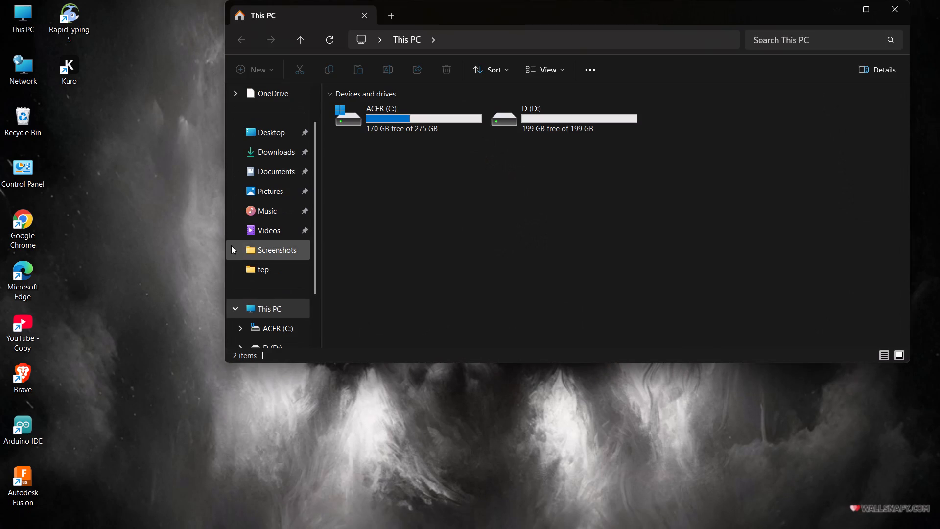
pyautogui.click(251, 163)
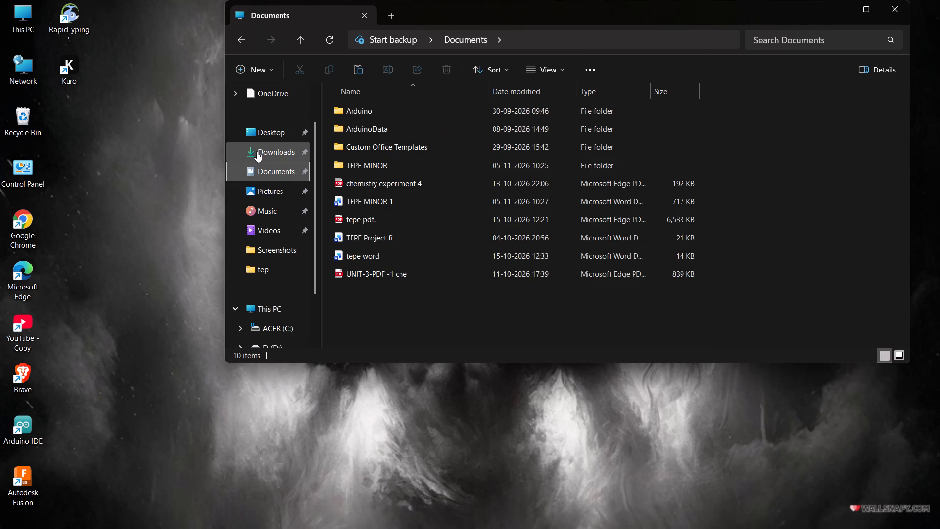
pyautogui.click(257, 151)
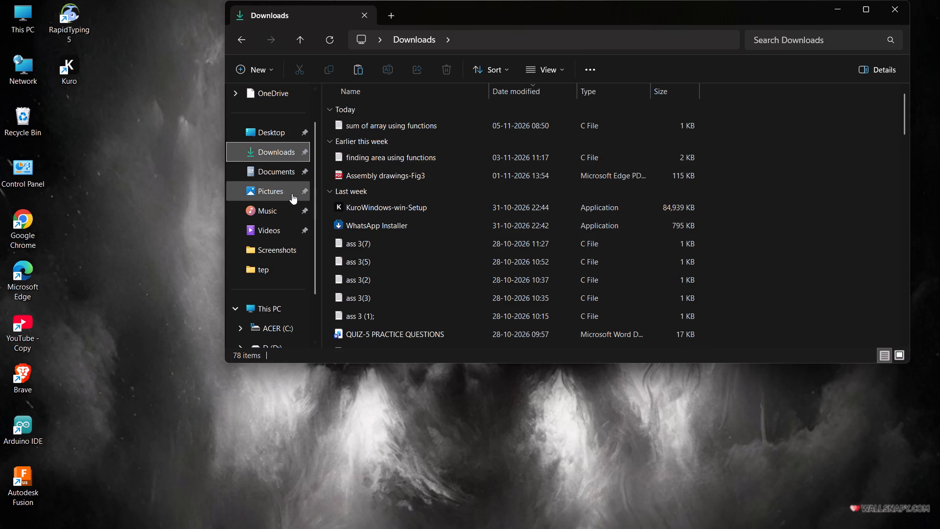
pyautogui.click(275, 172)
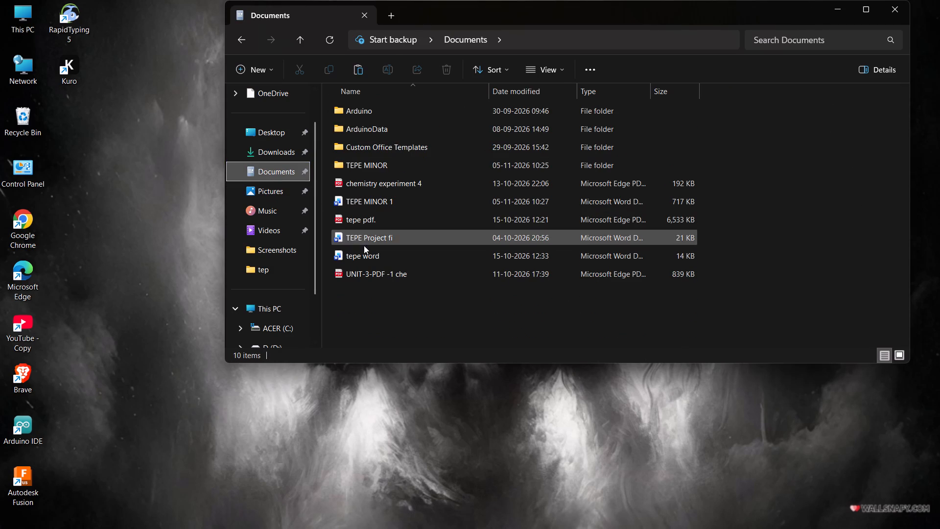
# Open the TEPE MINOR 1 document from the Documents folder and look through its pages, from Design 1 to the materials list photo.
pyautogui.doubleClick(382, 195)
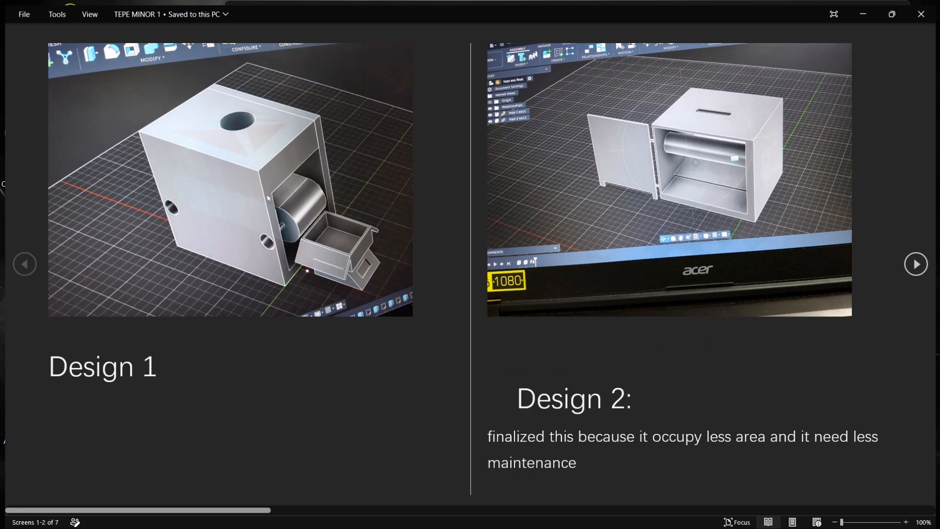
pyautogui.scroll(-1, 565, 361)
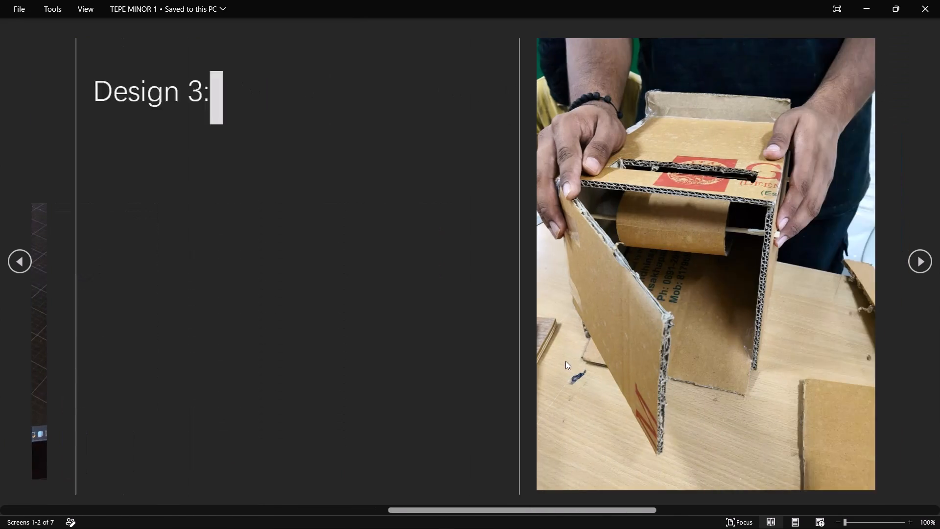
pyautogui.scroll(-1, 565, 361)
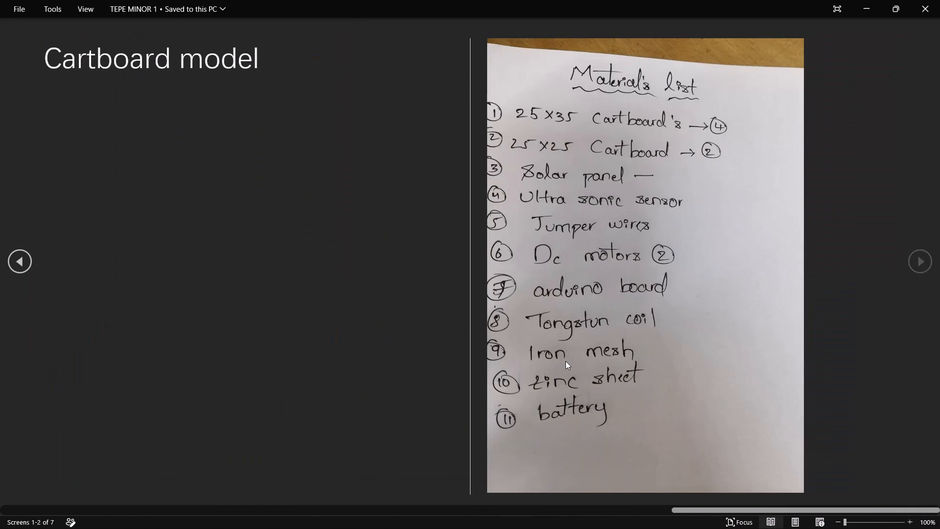
pyautogui.scroll(-1, 565, 361)
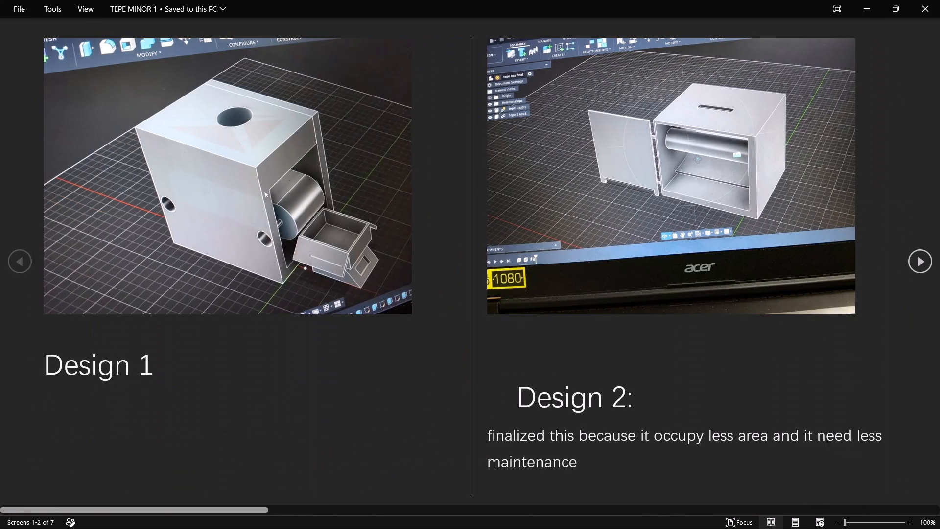
pyautogui.scroll(-1, 565, 361)
# Minimize the TEPE MINOR 1 document and the Documents folder window to reach the desktop.
pyautogui.click(860, 10)
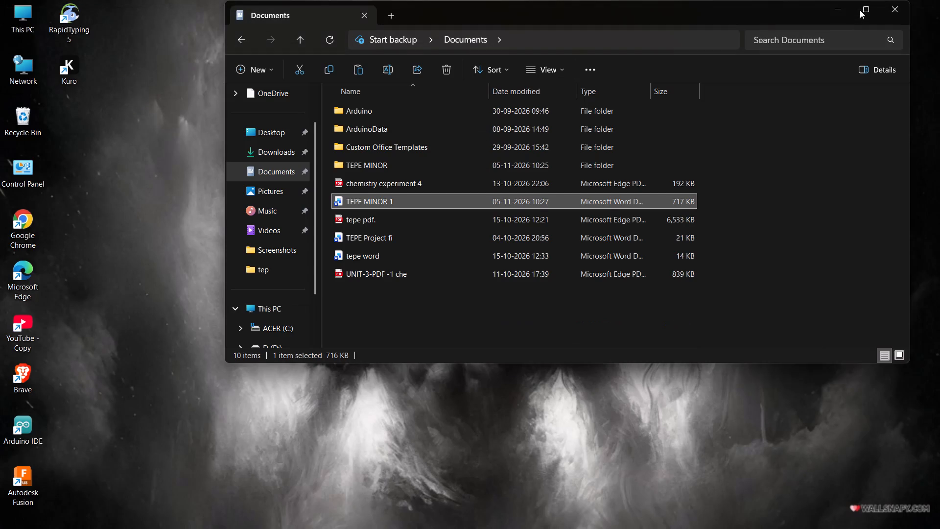
pyautogui.click(839, 16)
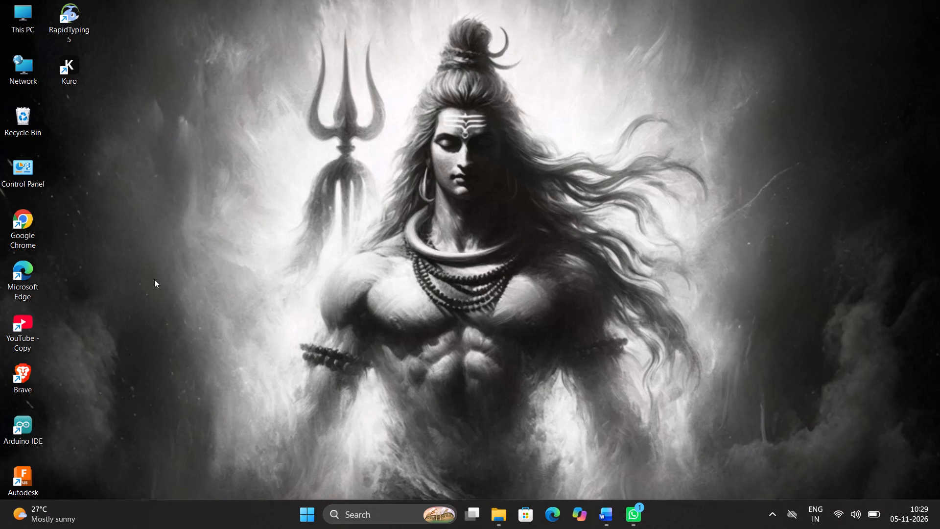
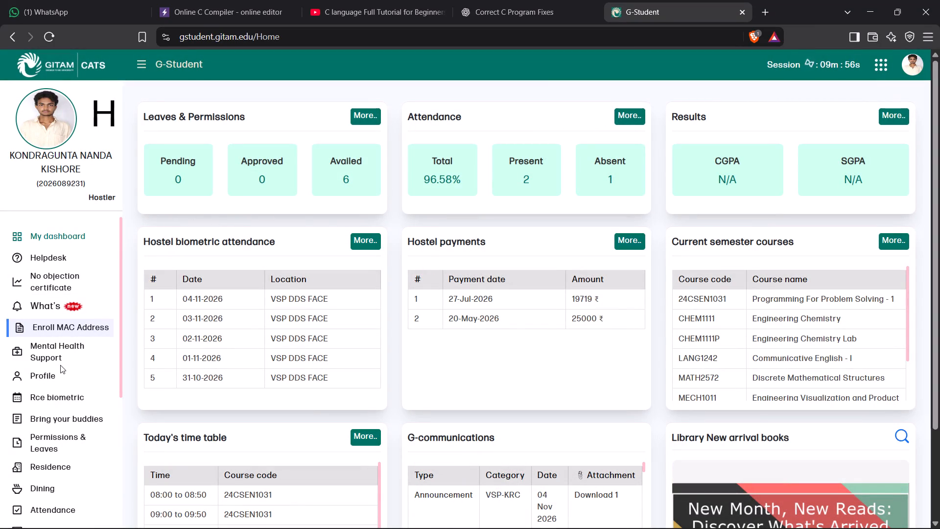
# Look through the G-Student portal's navigation entries, down to Time table and Courses (G-Learn).
pyautogui.scroll(-1, 60, 365)
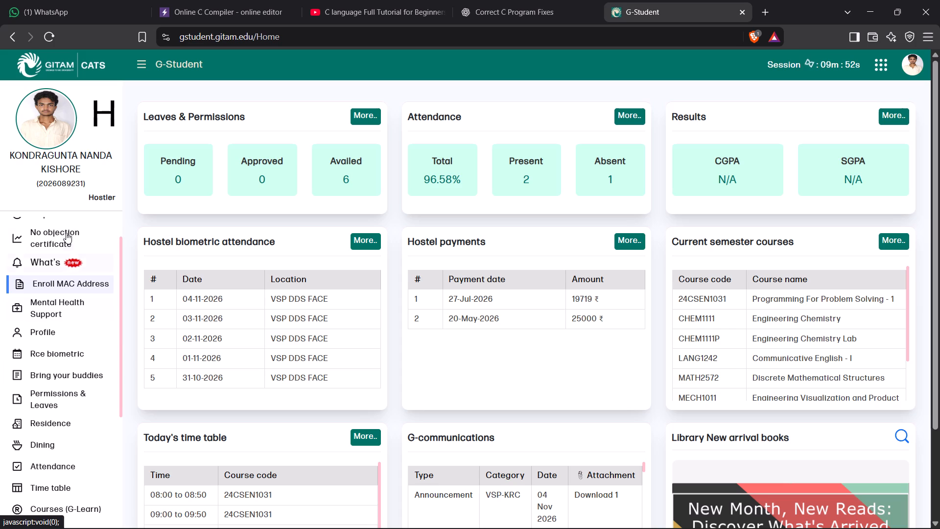
# Switch to the G-Student portal in Brave and open the Courses (G-Learn) page.
pyautogui.scroll(3, 66, 229)
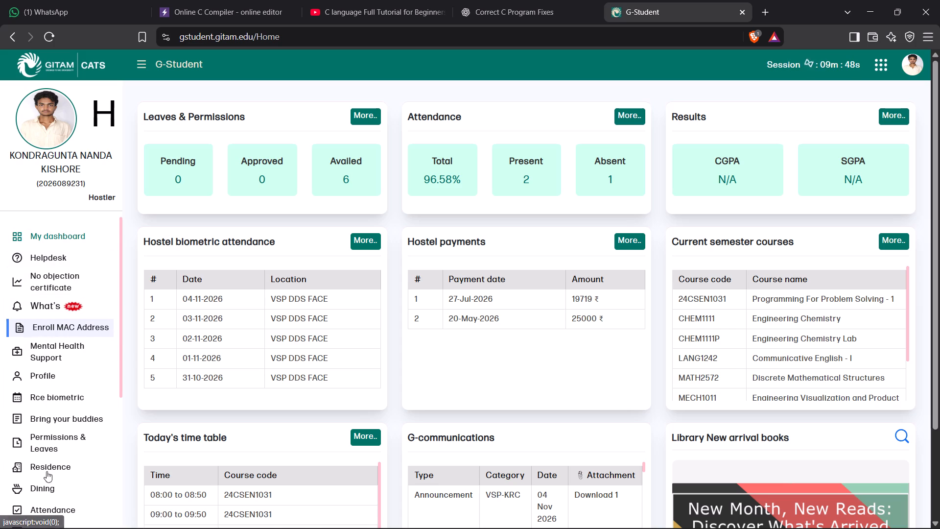
pyautogui.scroll(-1, 55, 422)
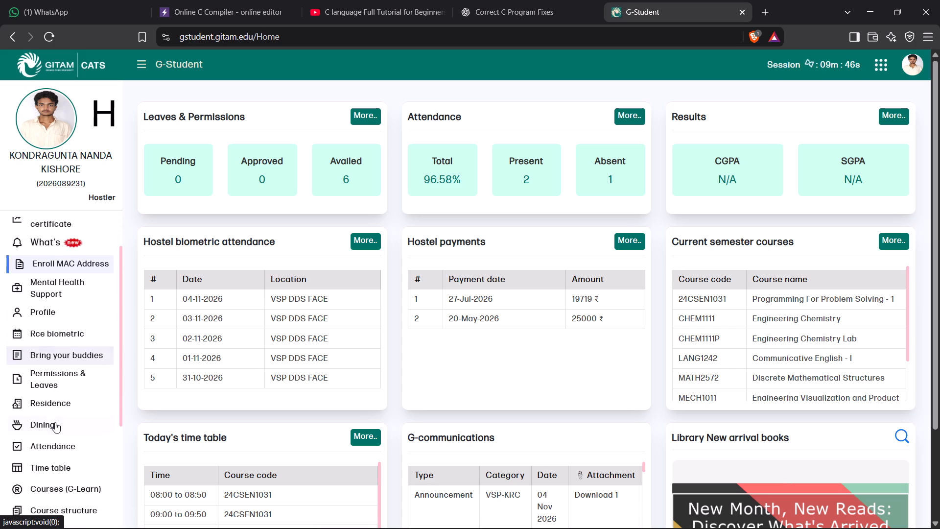
pyautogui.scroll(-1, 55, 422)
pyautogui.click(55, 459)
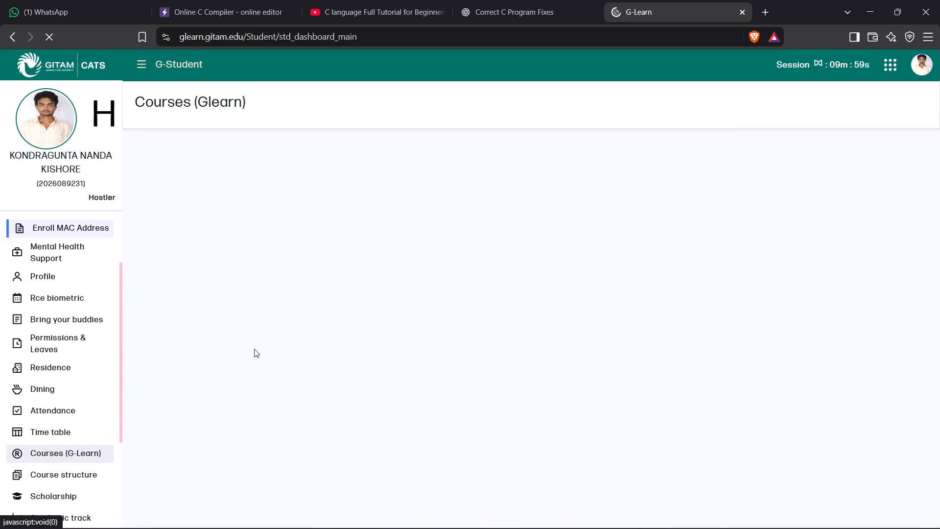
# Open the submission form for Assignment 8, Minor design concept 1, in the Technology Exploration and Product Engineering course.
pyautogui.scroll(-1, 340, 363)
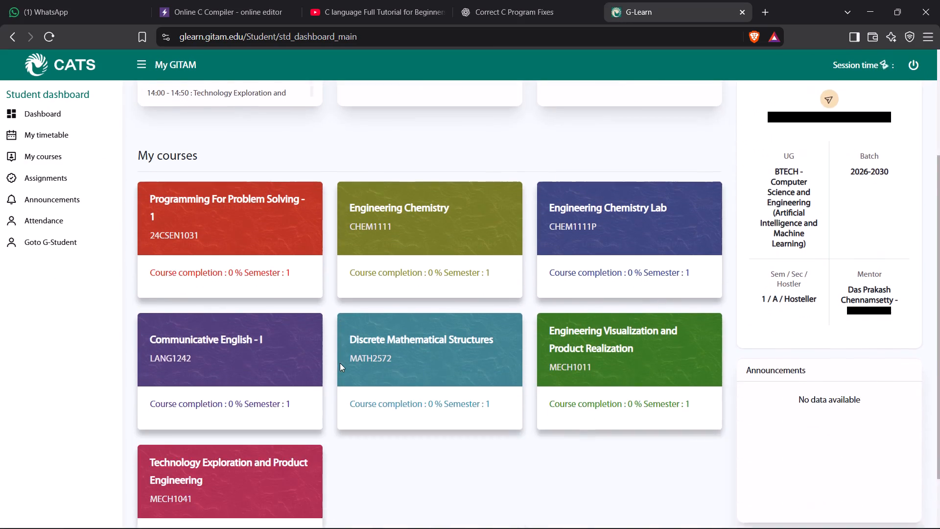
pyautogui.scroll(-1, 340, 363)
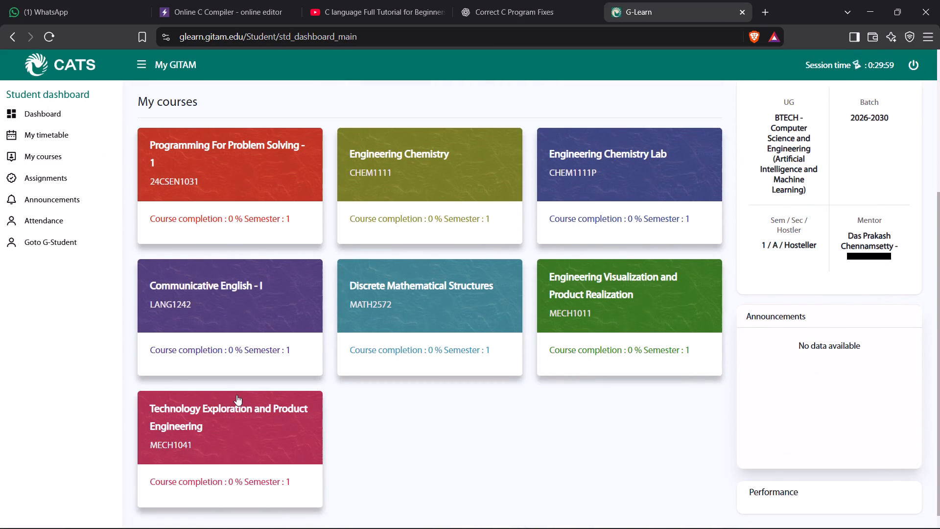
pyautogui.doubleClick(254, 417)
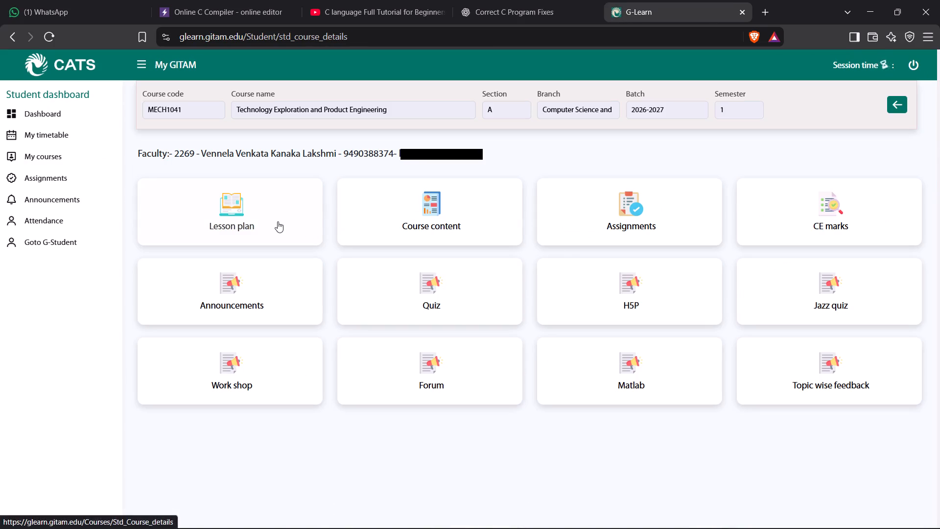
pyautogui.doubleClick(615, 212)
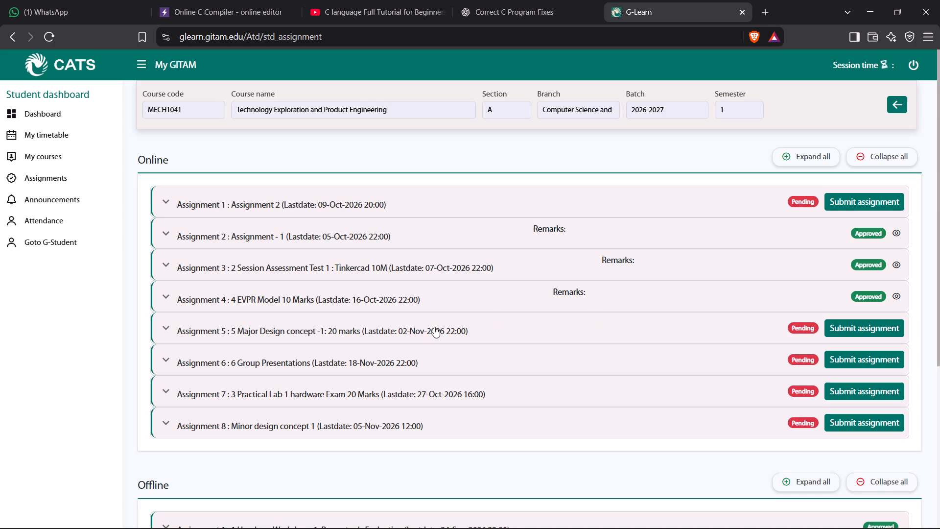
pyautogui.click(848, 418)
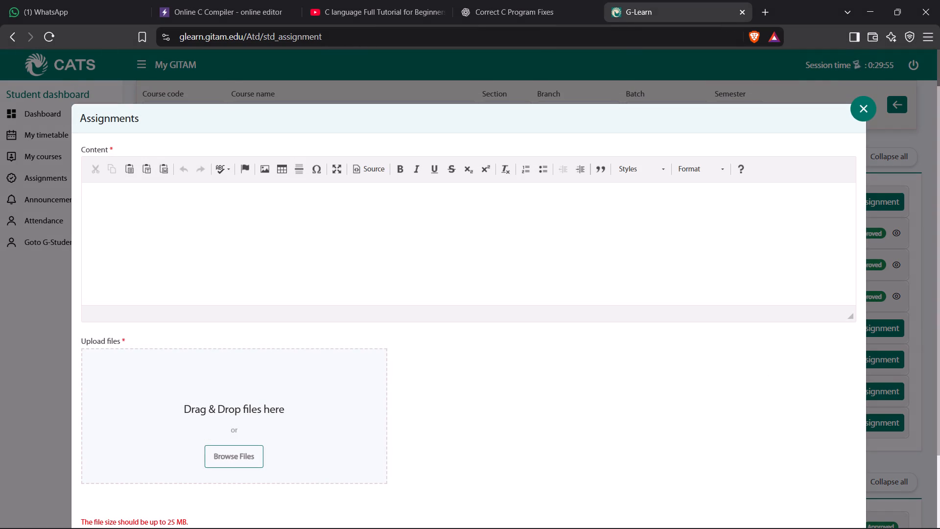
# Attach the TEPE MINOR 1 Word document from the Documents folder to the assignment's file upload.
pyautogui.click(236, 456)
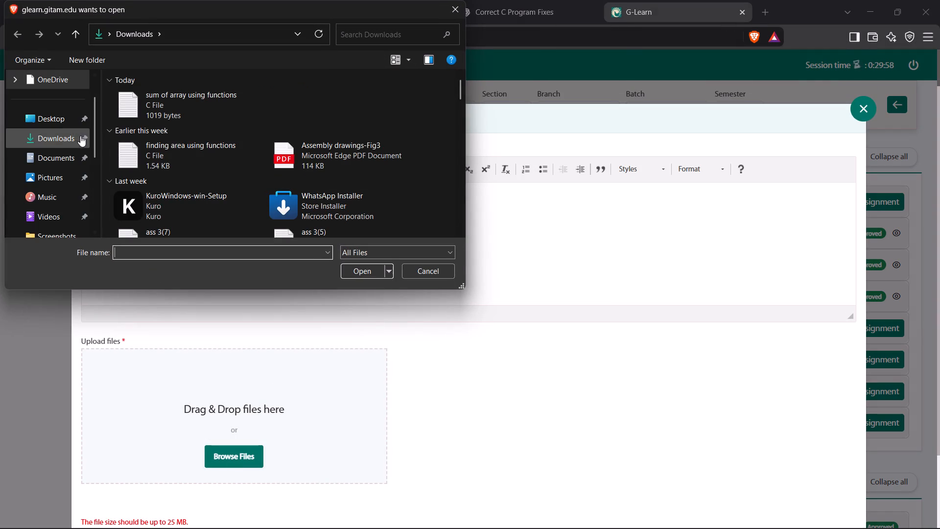
pyautogui.click(66, 131)
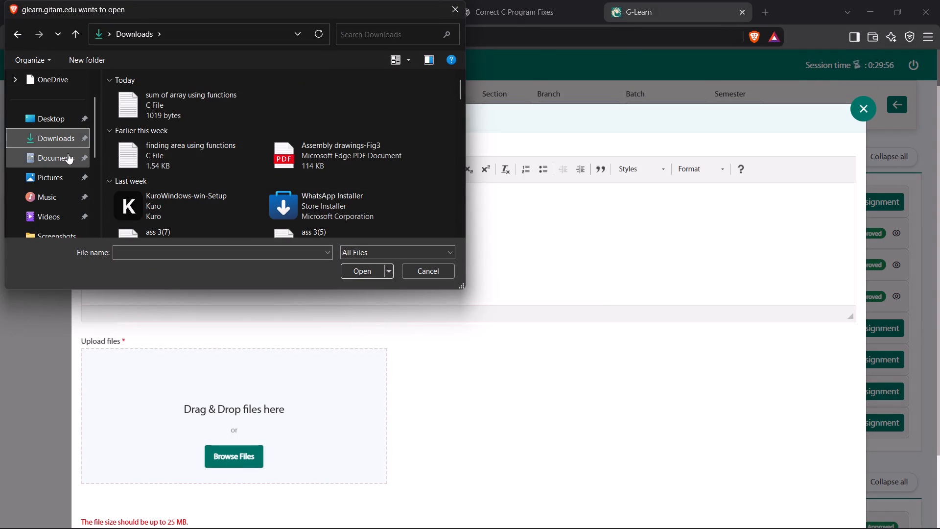
pyautogui.click(68, 153)
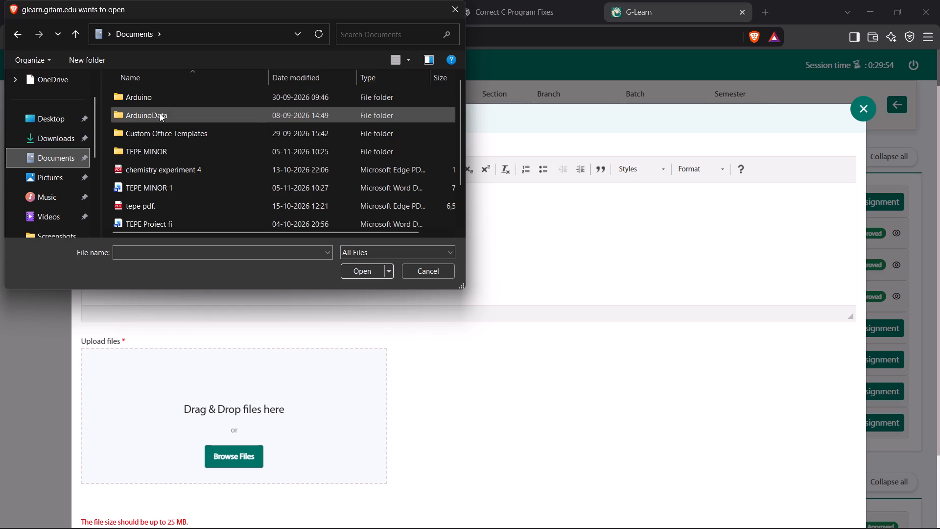
pyautogui.click(177, 188)
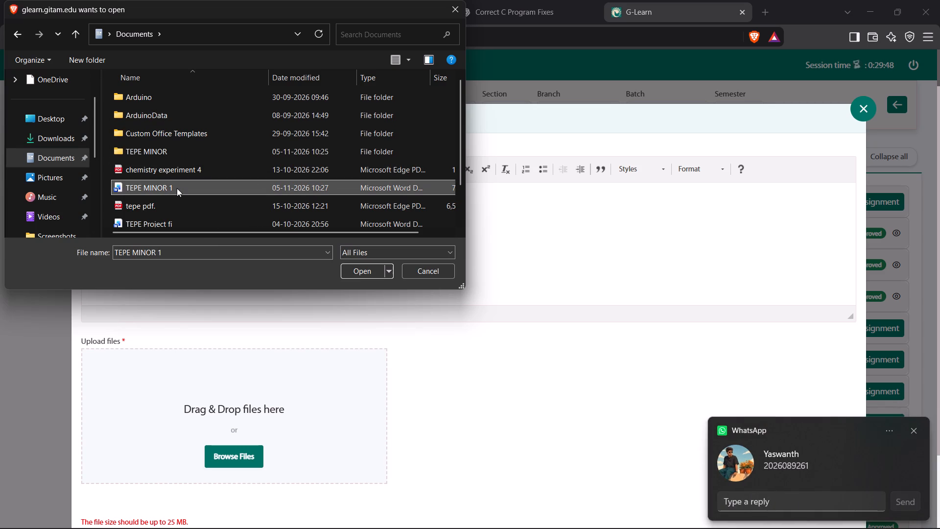
pyautogui.click(354, 273)
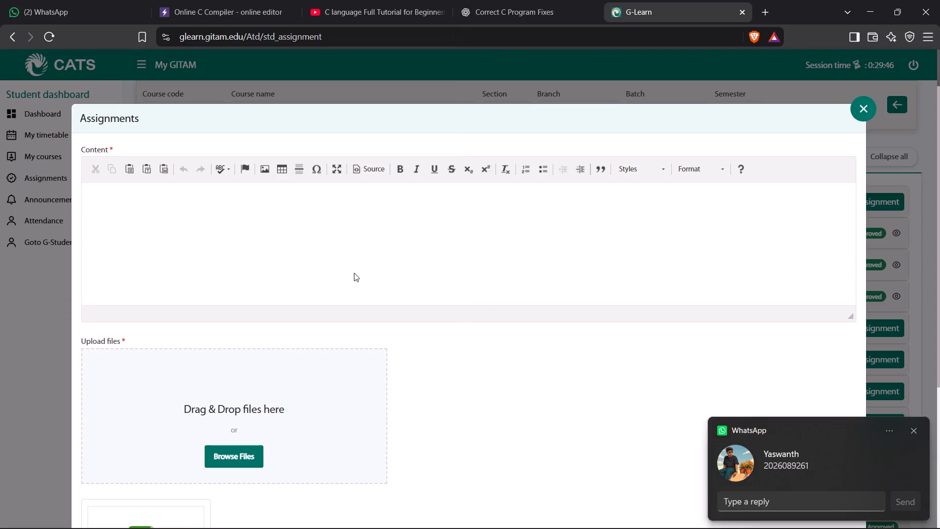
# Enter the student's name after the label "name:" in the assignment's content box and start a new line.
pyautogui.scroll(-1, 316, 365)
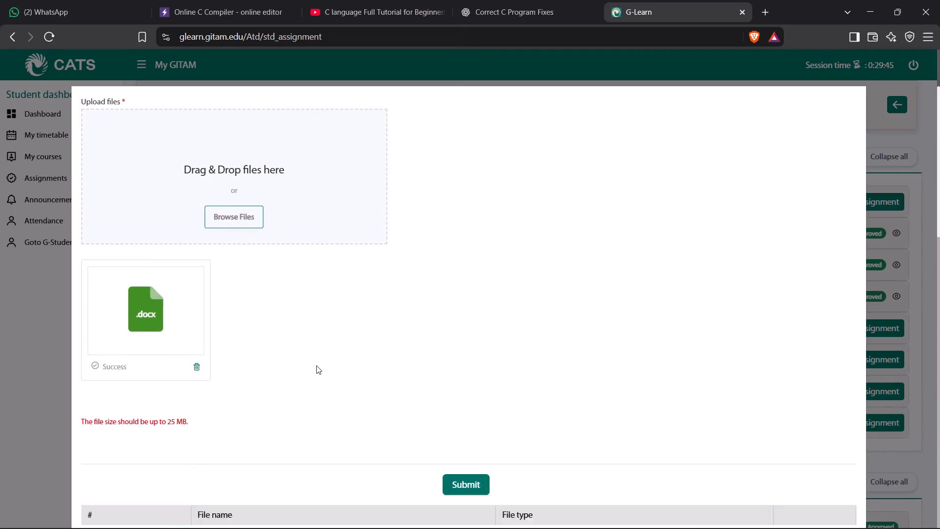
pyautogui.scroll(-2, 316, 365)
pyautogui.scroll(5, 316, 365)
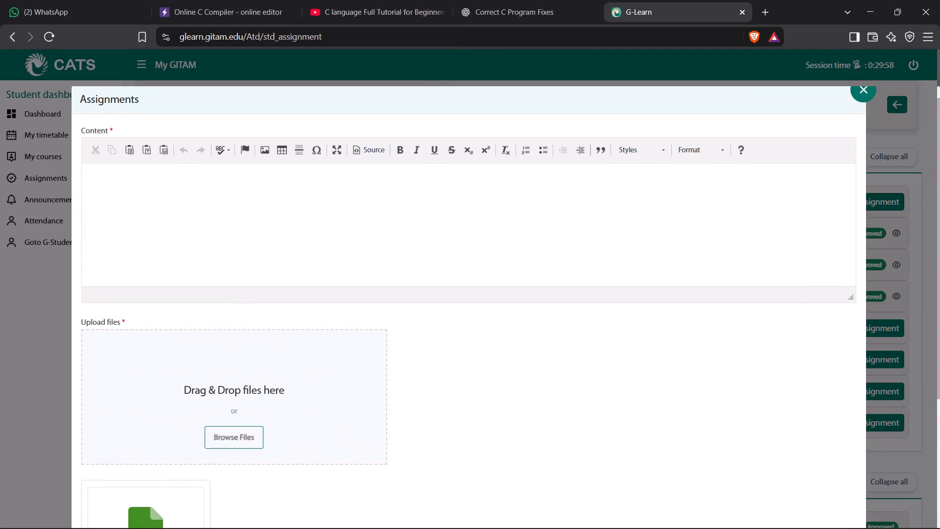
pyautogui.click(127, 216)
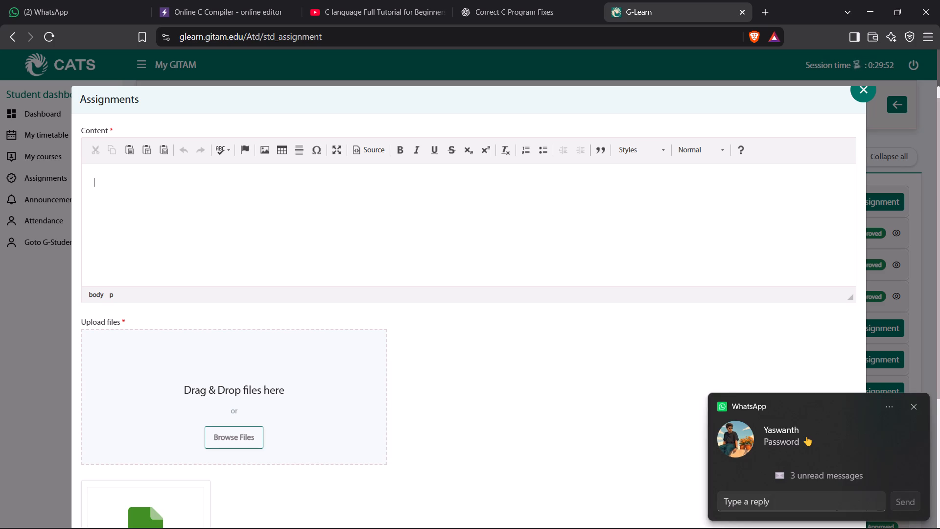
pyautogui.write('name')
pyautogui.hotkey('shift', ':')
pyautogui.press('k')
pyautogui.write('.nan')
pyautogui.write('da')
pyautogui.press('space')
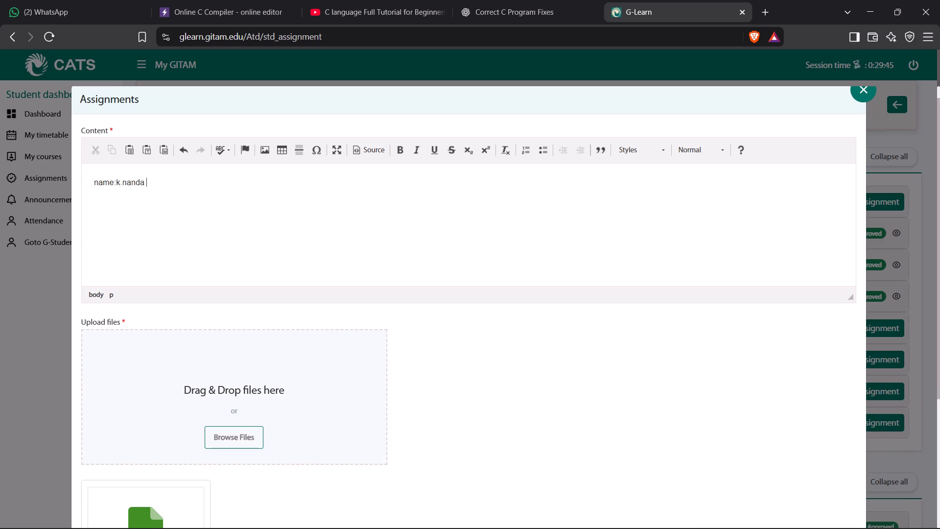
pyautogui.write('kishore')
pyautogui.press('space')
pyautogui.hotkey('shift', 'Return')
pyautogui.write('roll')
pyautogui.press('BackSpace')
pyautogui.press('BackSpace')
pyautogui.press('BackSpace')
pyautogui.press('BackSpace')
# Add the student's admission number after the label "adm no:" on the second line of the content.
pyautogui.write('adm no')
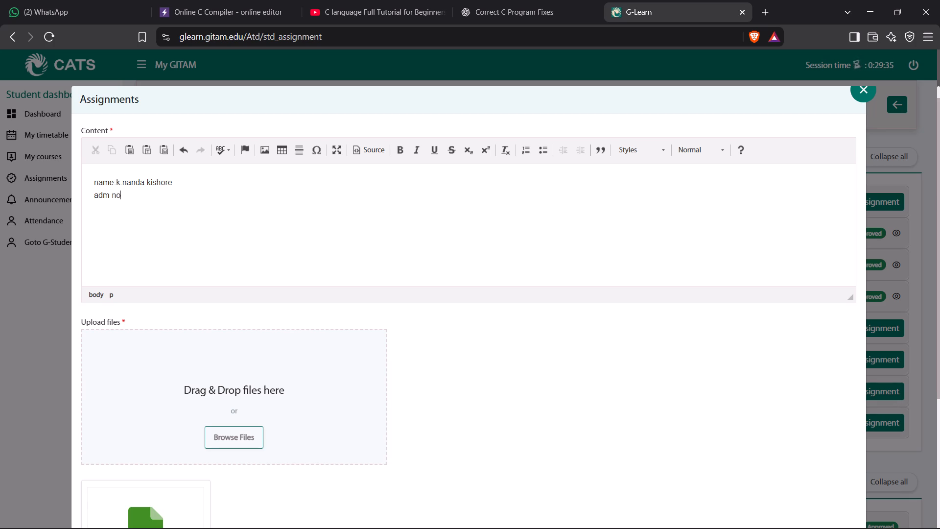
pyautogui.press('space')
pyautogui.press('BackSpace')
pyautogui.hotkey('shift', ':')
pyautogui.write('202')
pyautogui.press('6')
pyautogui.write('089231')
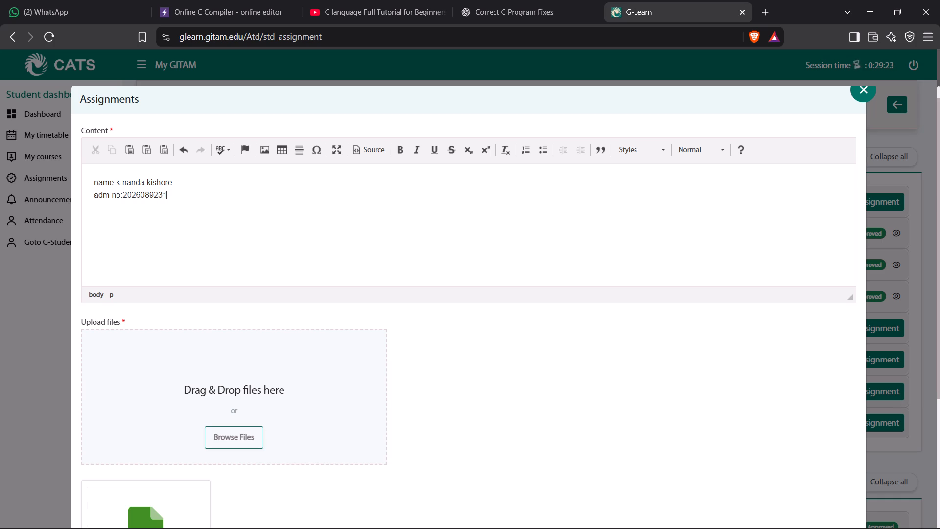
# Add a new paragraph reading "serial no:(12)" below the admission number in the assignment content.
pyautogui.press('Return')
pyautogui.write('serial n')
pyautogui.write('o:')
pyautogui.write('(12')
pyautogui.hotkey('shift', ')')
pyautogui.scroll(-3, 222, 401)
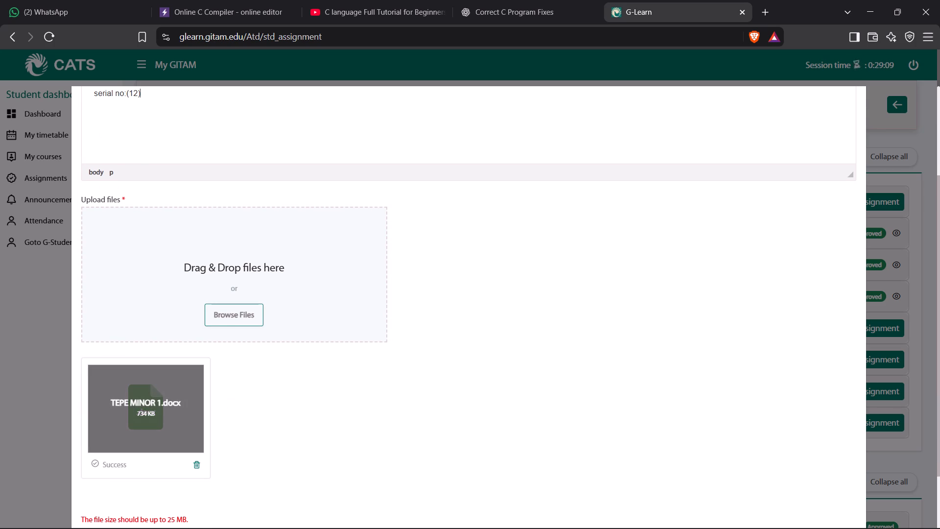
# Try to open the uploaded TEPE MINOR 1 document from its file thumbnail to check it.
pyautogui.doubleClick(150, 414)
pyautogui.doubleClick(164, 414)
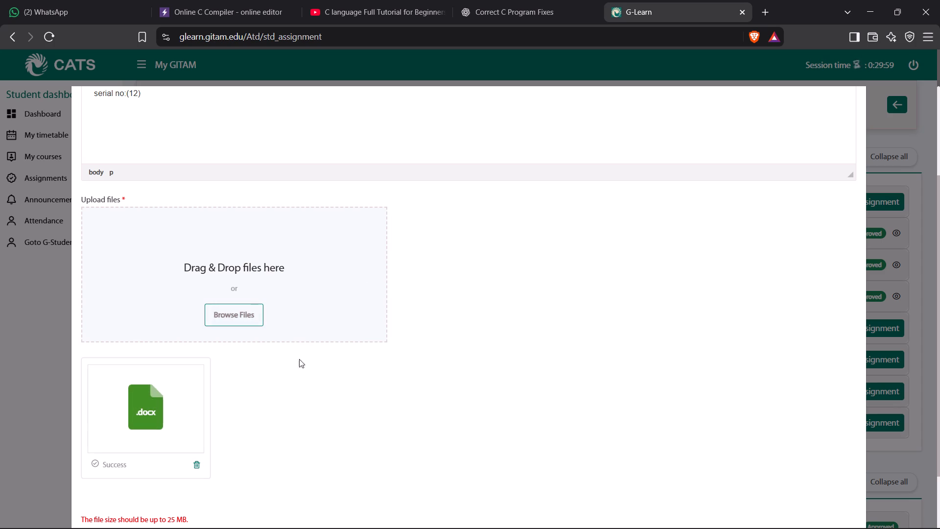
# Submit the Minor design concept 1 assignment with the entered content and the attached Word document.
pyautogui.scroll(4, 416, 212)
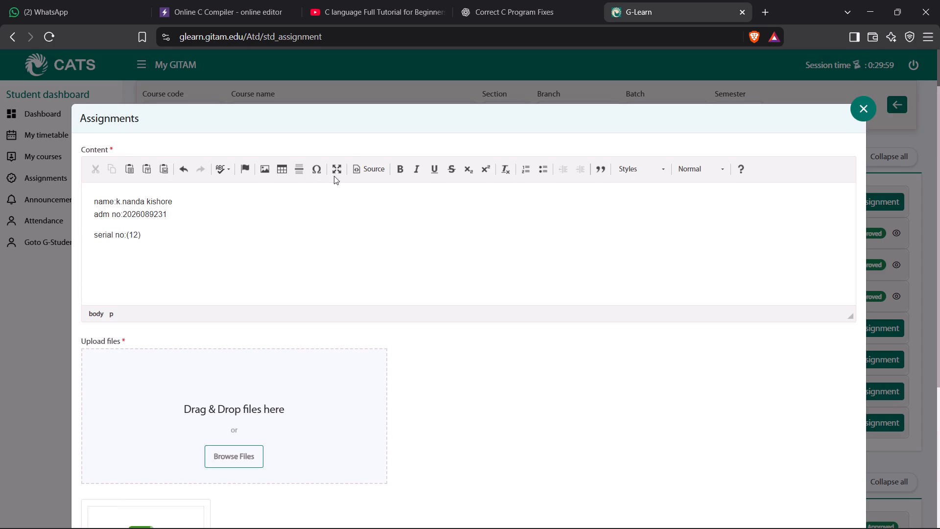
pyautogui.scroll(-3, 319, 263)
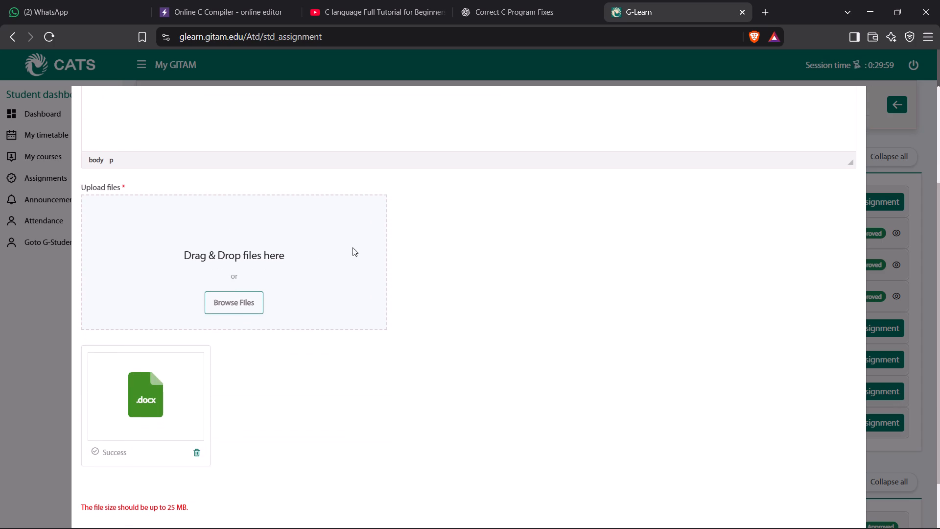
pyautogui.scroll(-3, 265, 402)
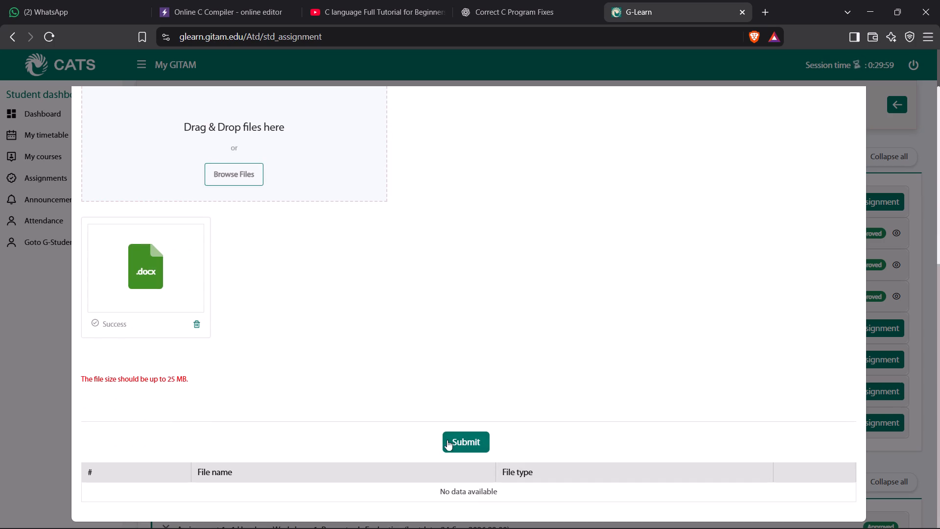
pyautogui.click(449, 439)
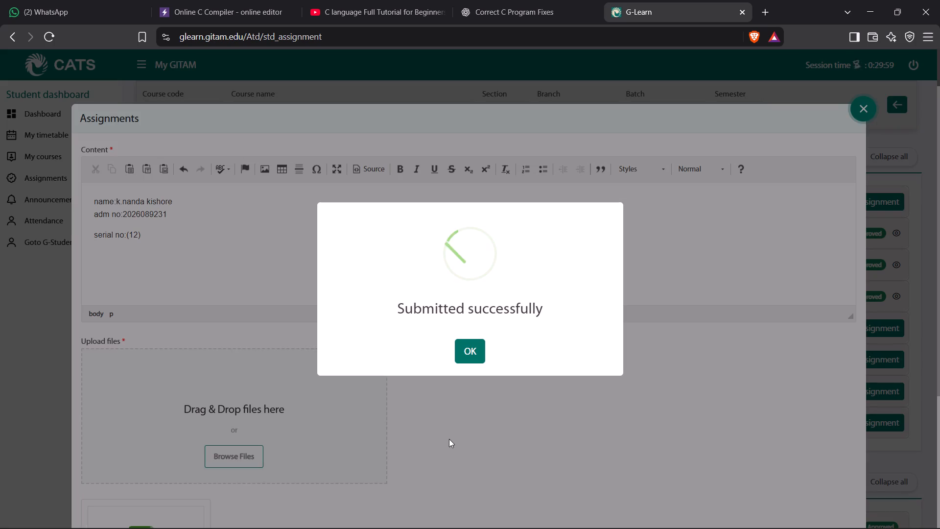
pyautogui.click(470, 348)
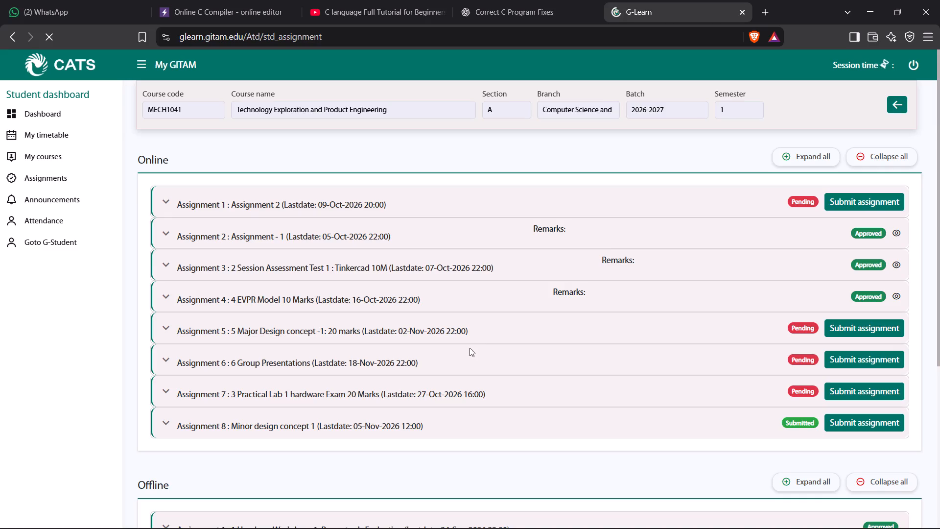
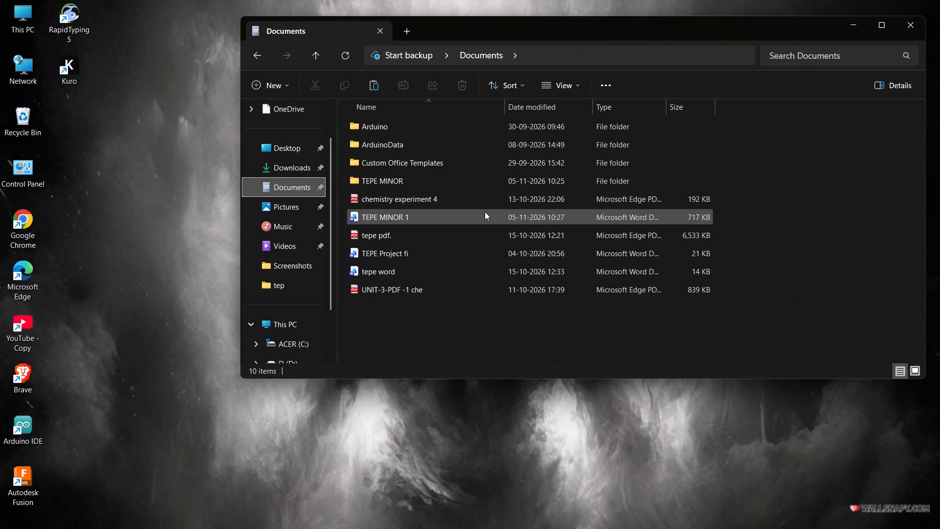
# Share the TEPE MINOR 1 Word document from the Documents folder through WhatsApp.
pyautogui.click(485, 212)
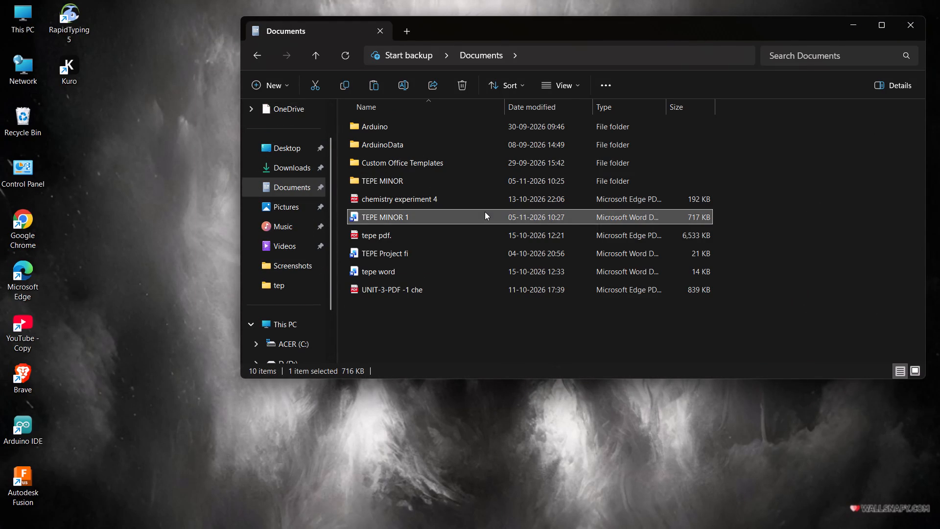
pyautogui.click(523, 213)
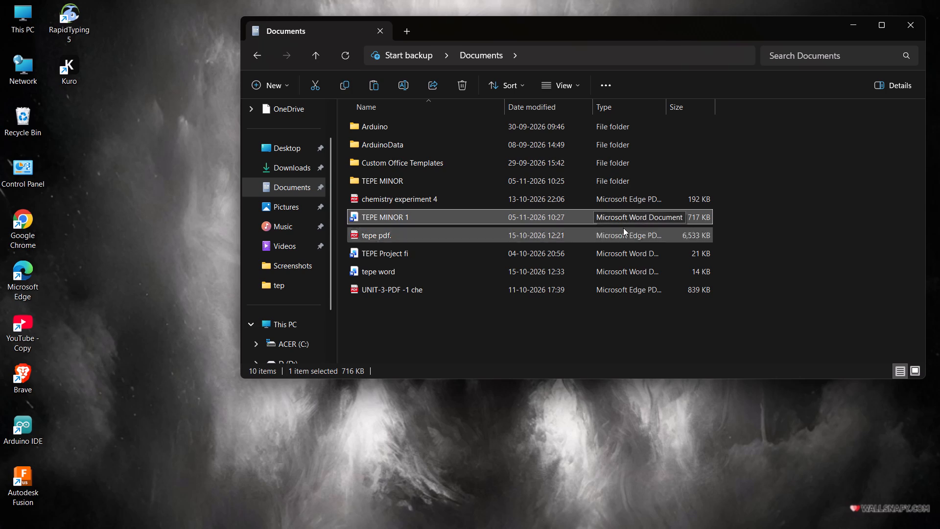
pyautogui.rightClick(439, 214)
pyautogui.rightClick(439, 214)
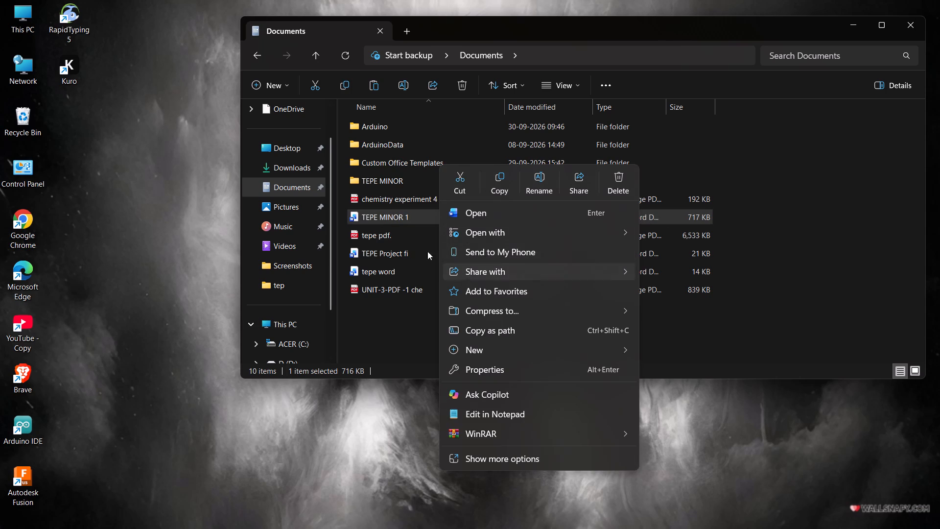
pyautogui.click(494, 271)
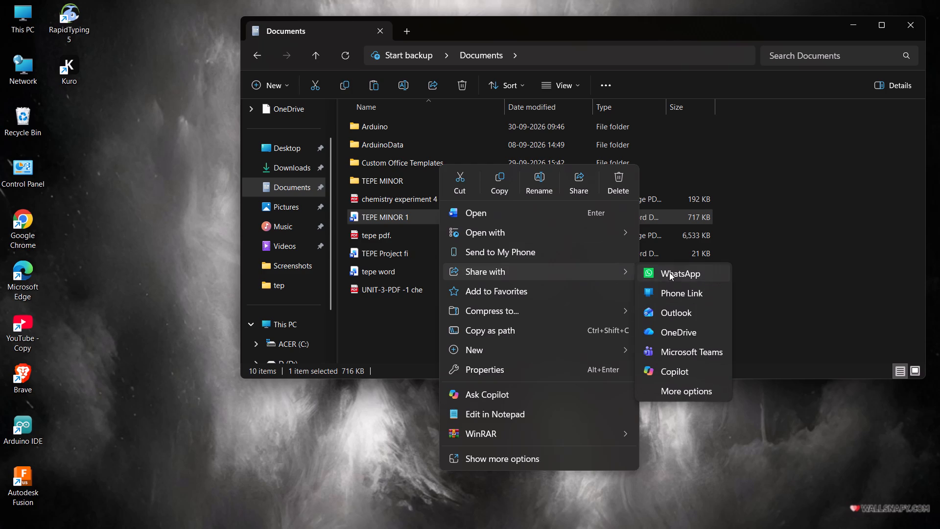
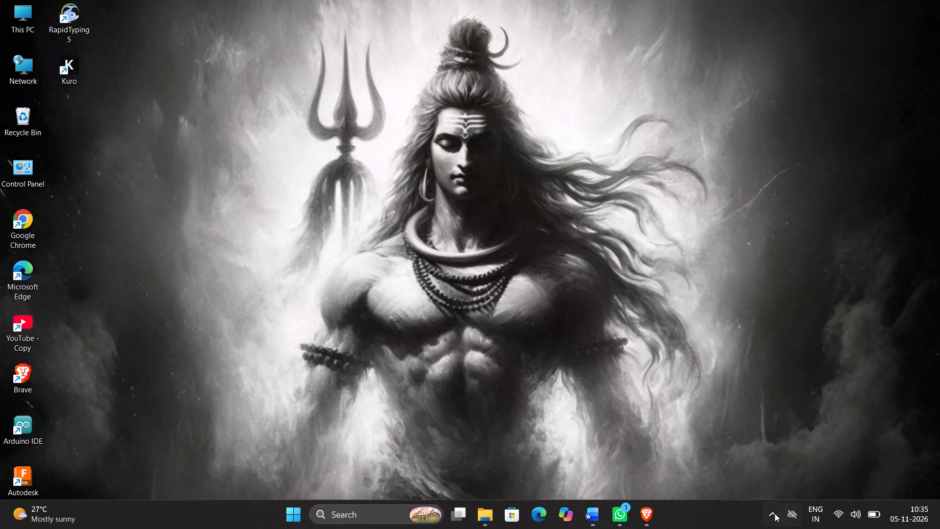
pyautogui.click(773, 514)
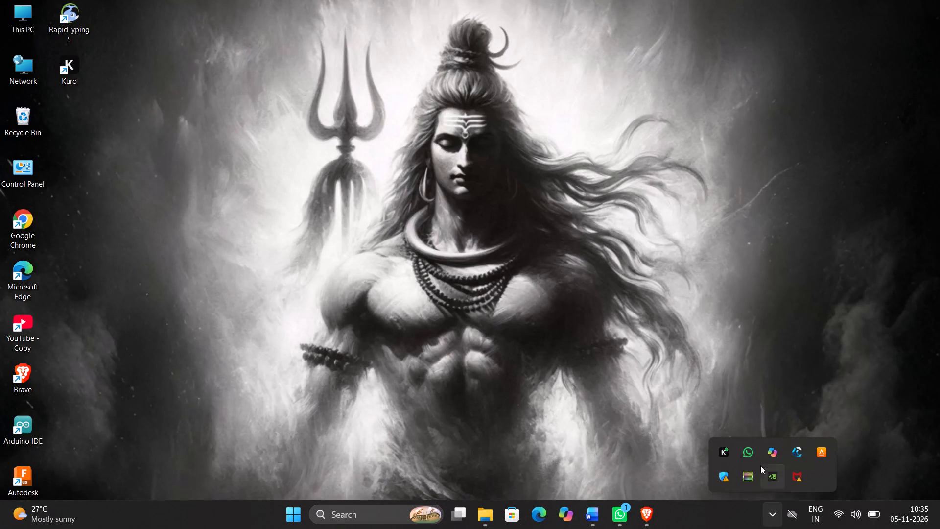